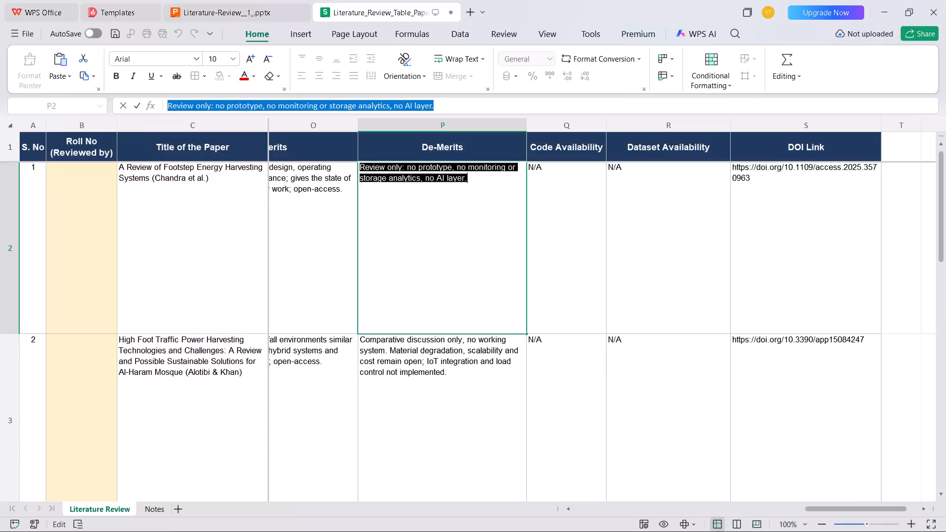
# In the internship tracker, replace paper 1's De-Merits entry with the copied text "Review only: no prototype, no monitoring or storage analytics, no AI layer.".
pyautogui.hotkey('alt', 'Tab')
pyautogui.click(638, 184)
pyautogui.doubleClick(652, 193)
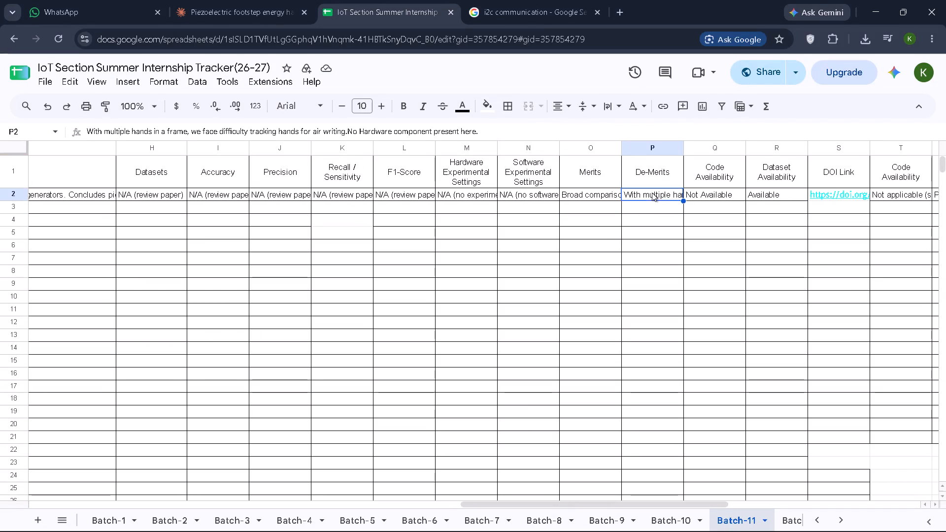
pyautogui.hotkey('ctrl', 'a')
pyautogui.hotkey('ctrl', 'v')
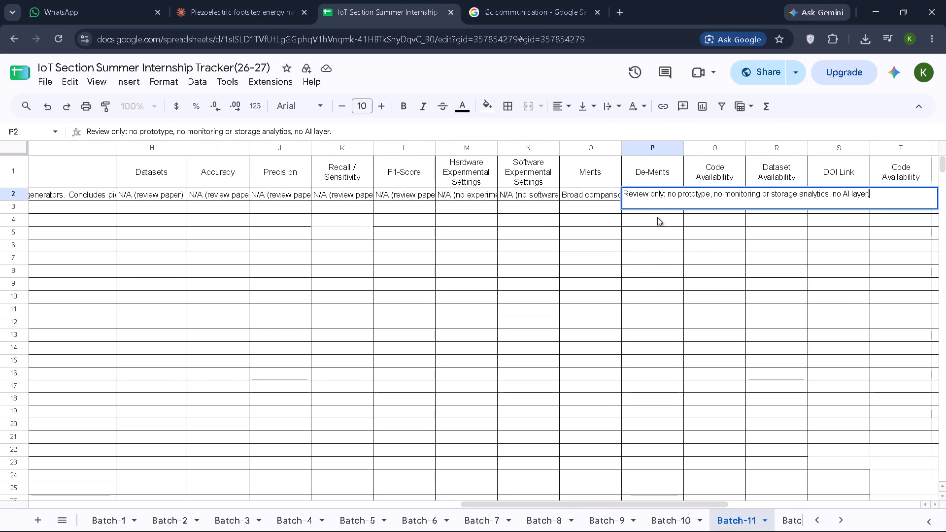
pyautogui.click(663, 248)
pyautogui.hscroll(-2, 695, 224)
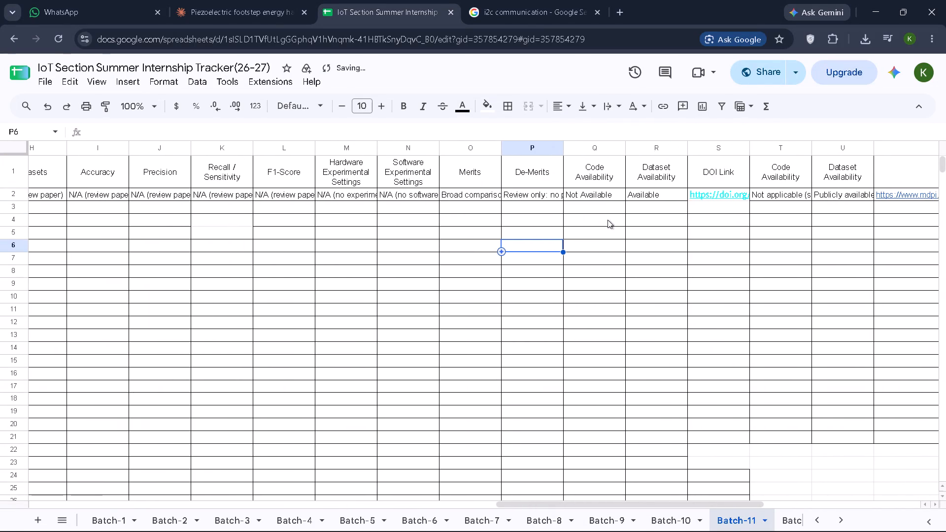
pyautogui.hotkey('alt', 'Tab')
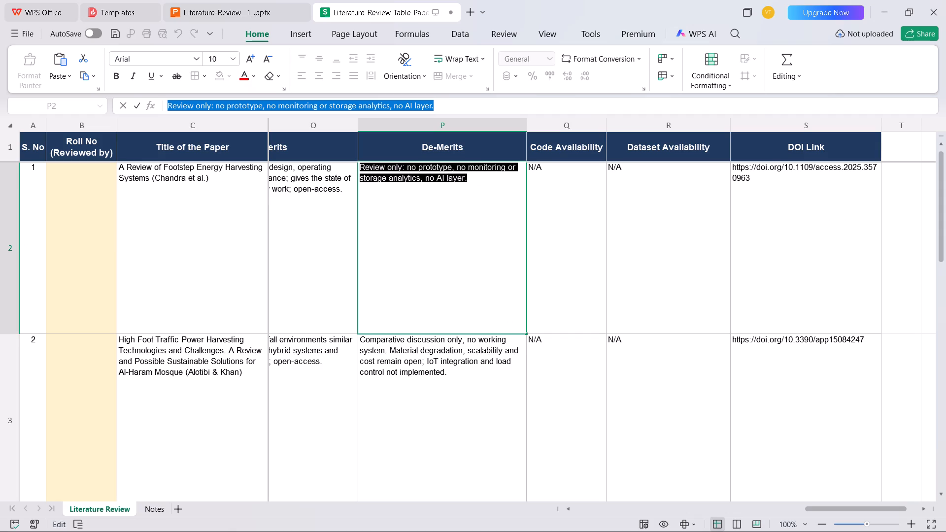
pyautogui.doubleClick(787, 175)
pyautogui.hotkey('ctrl', 'a')
pyautogui.hotkey('ctrl', 'c')
pyautogui.hotkey('ctrl', 'c')
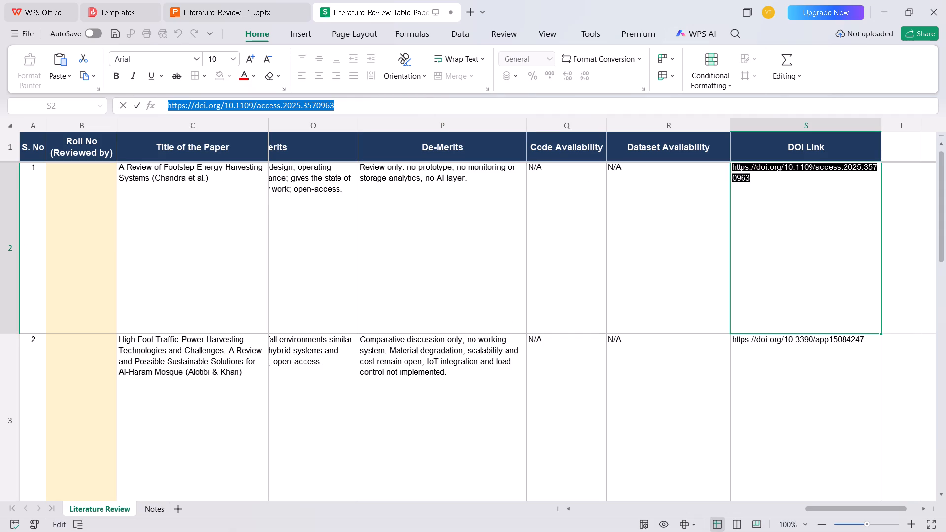
pyautogui.click(760, 213)
pyautogui.hotkey('alt', 'Tab')
pyautogui.hscroll(-2, 763, 199)
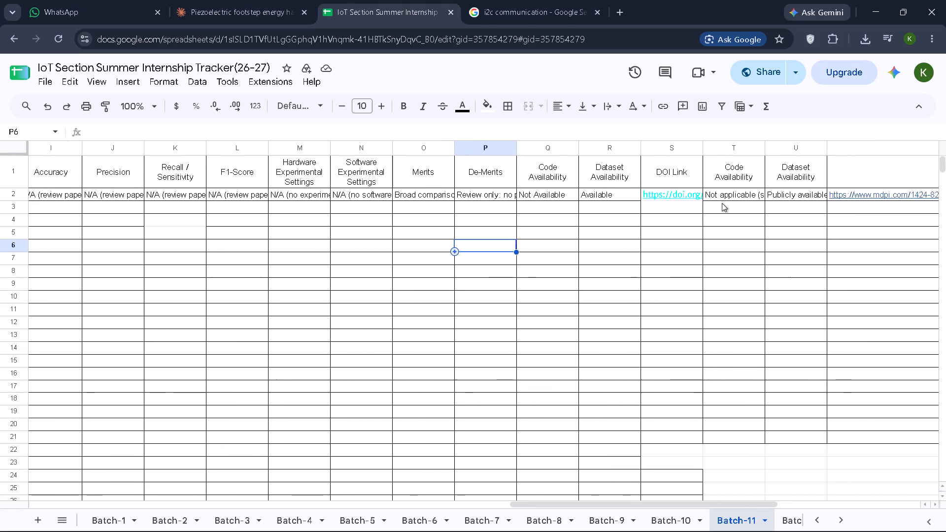
pyautogui.hscroll(-1, 722, 203)
pyautogui.click(615, 195)
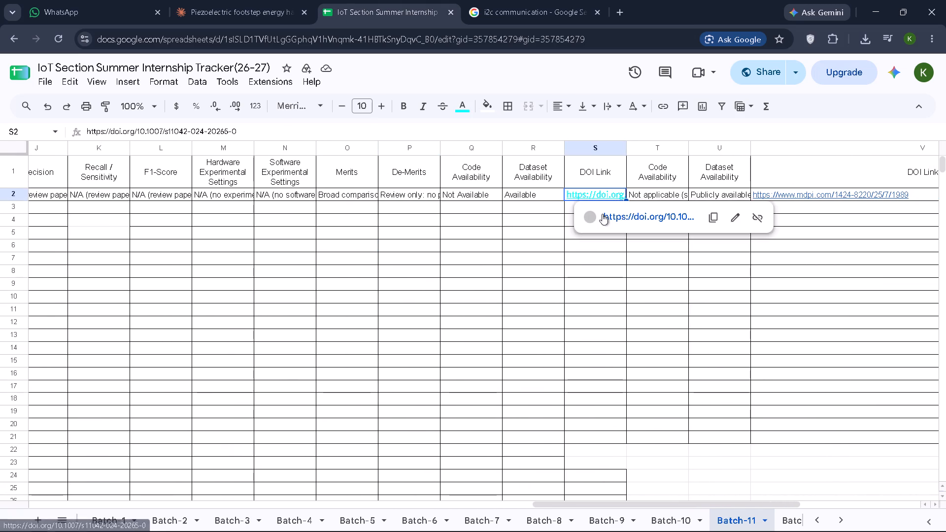
pyautogui.click(239, 132)
pyautogui.moveTo(239, 132); pyautogui.dragTo(78, 140)
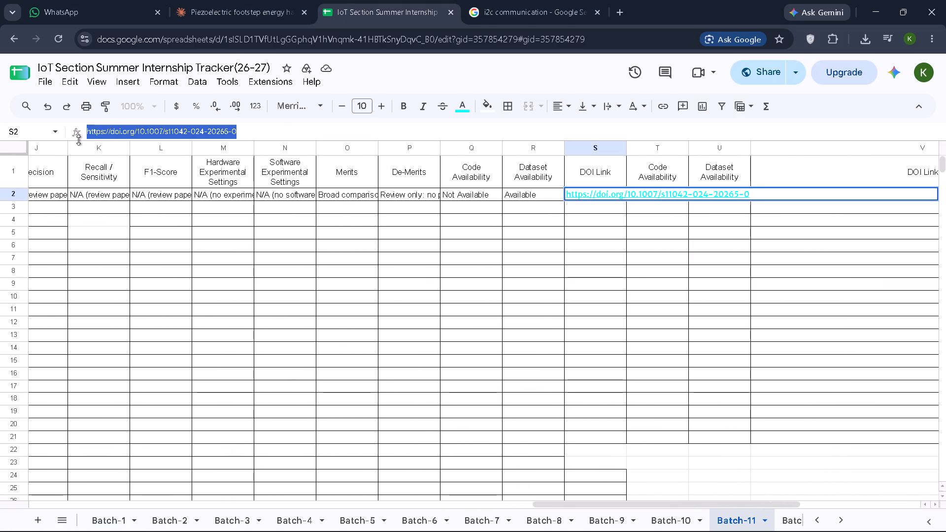
pyautogui.hotkey('ctrl', 'v')
pyautogui.click(549, 228)
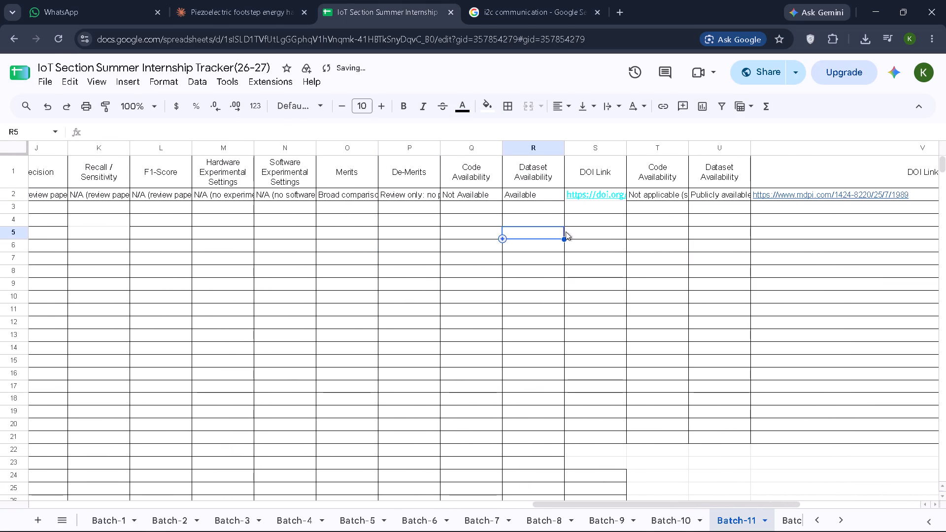
pyautogui.hotkey('alt', 'Tab')
pyautogui.hscroll(-8, 584, 233)
pyautogui.hscroll(3, 584, 233)
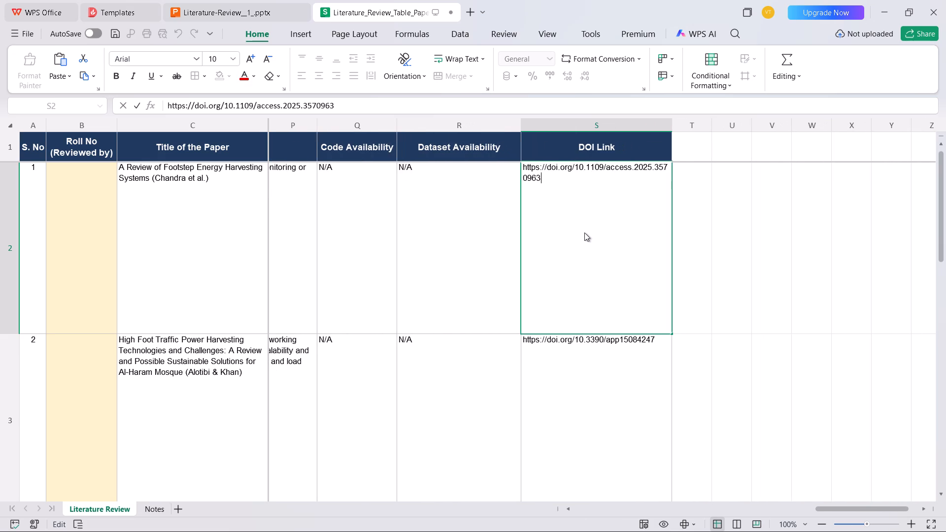
pyautogui.hscroll(5, 584, 233)
pyautogui.hotkey('alt', 'Tab')
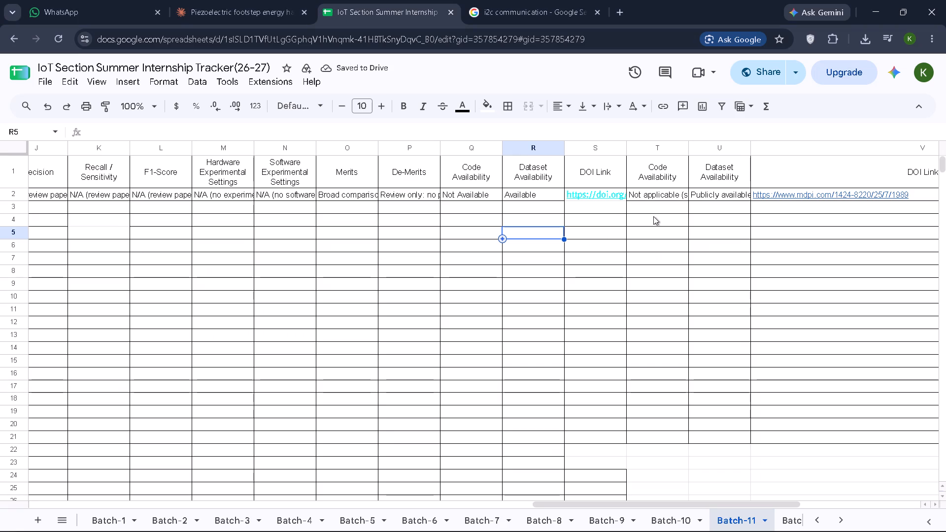
pyautogui.click(653, 216)
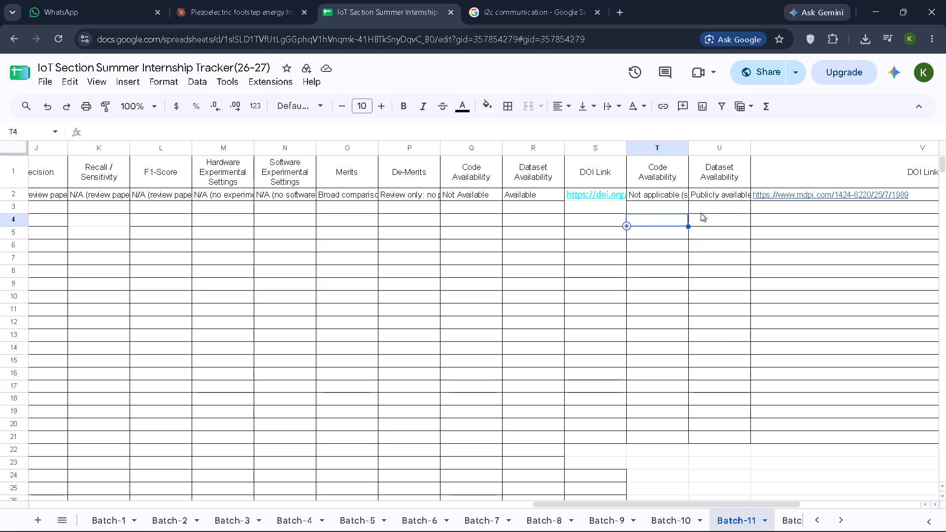
pyautogui.scroll(1, 717, 211)
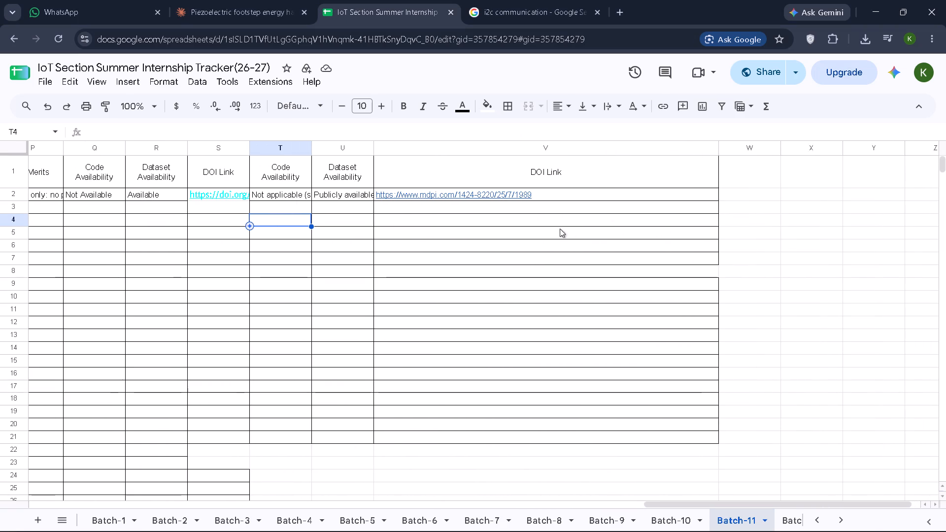
pyautogui.scroll(1, 560, 229)
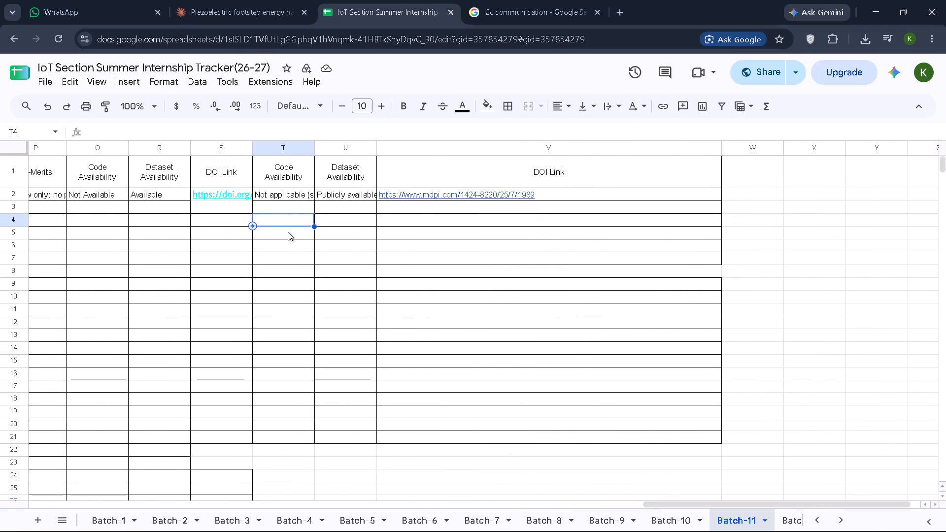
pyautogui.scroll(1, 288, 232)
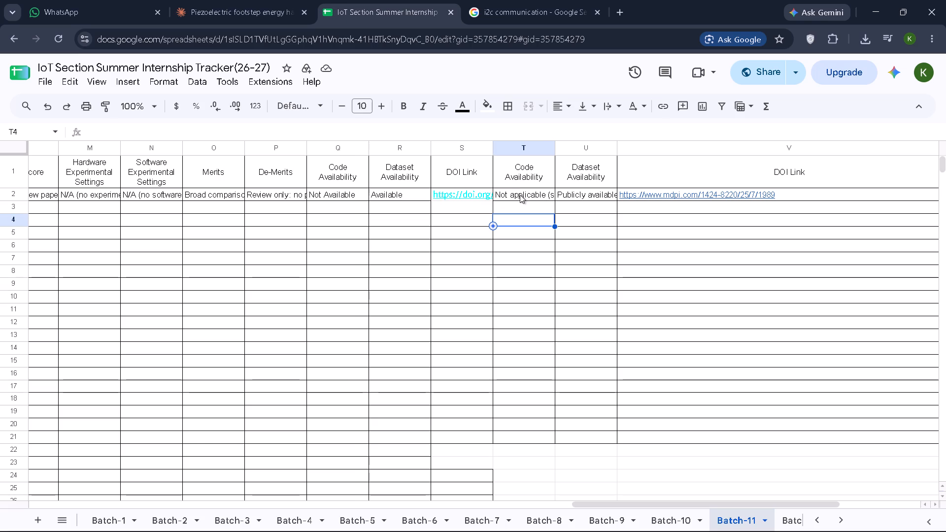
pyautogui.click(812, 191)
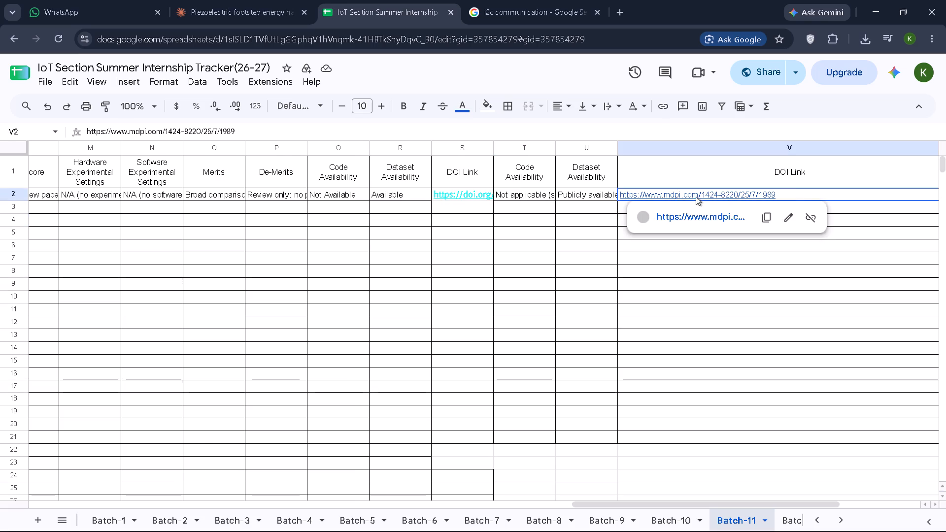
pyautogui.moveTo(237, 128); pyautogui.dragTo(64, 129)
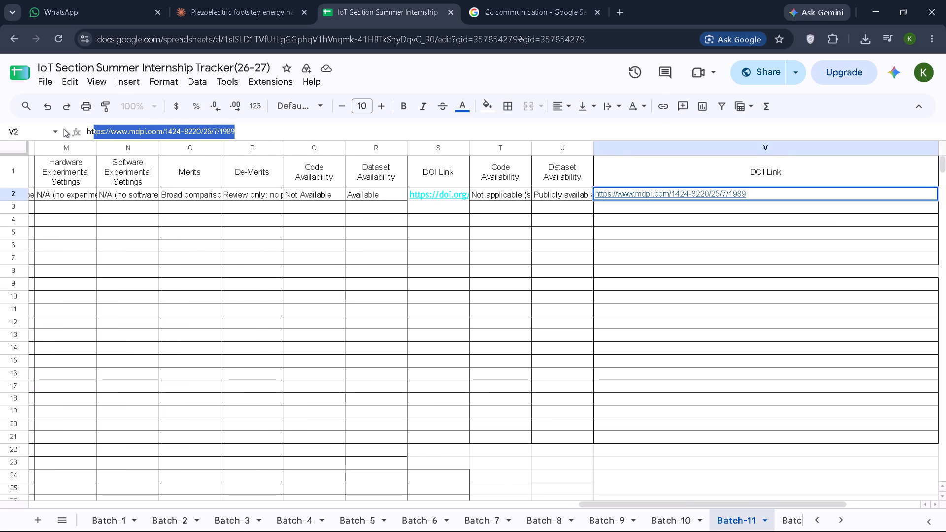
pyautogui.hotkey('ctrl', 'v')
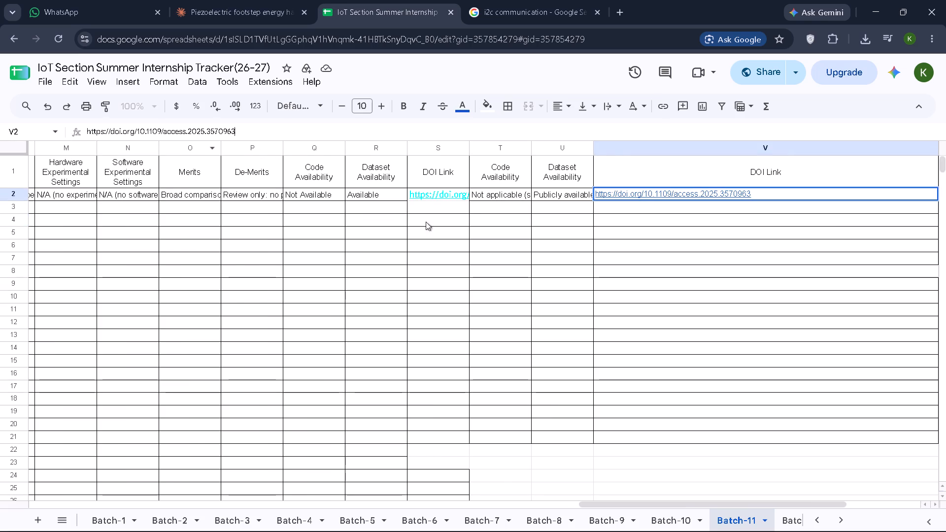
pyautogui.click(581, 226)
# Copy paper 1's Dataset Availability value, N/A, from the WPS table into the tracker's first Dataset Availability column, cell R2.
pyautogui.click(555, 195)
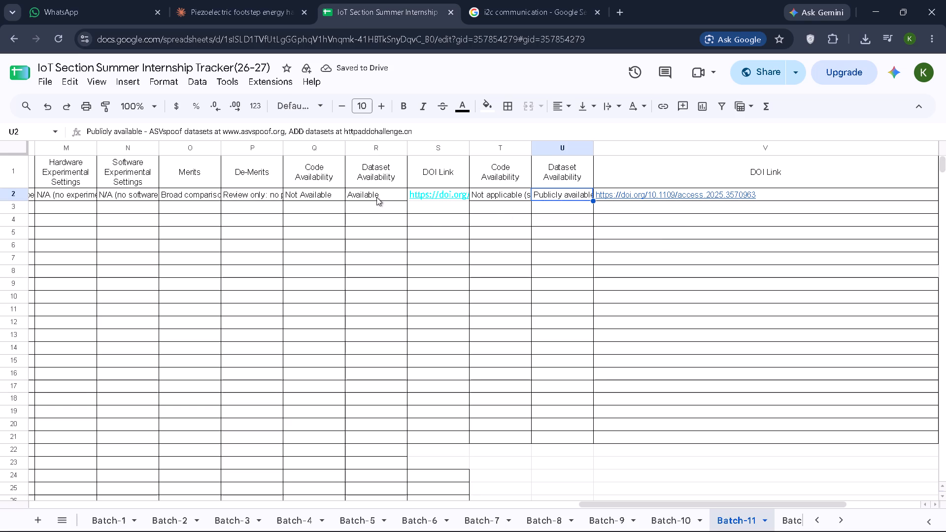
pyautogui.hscroll(1, 379, 196)
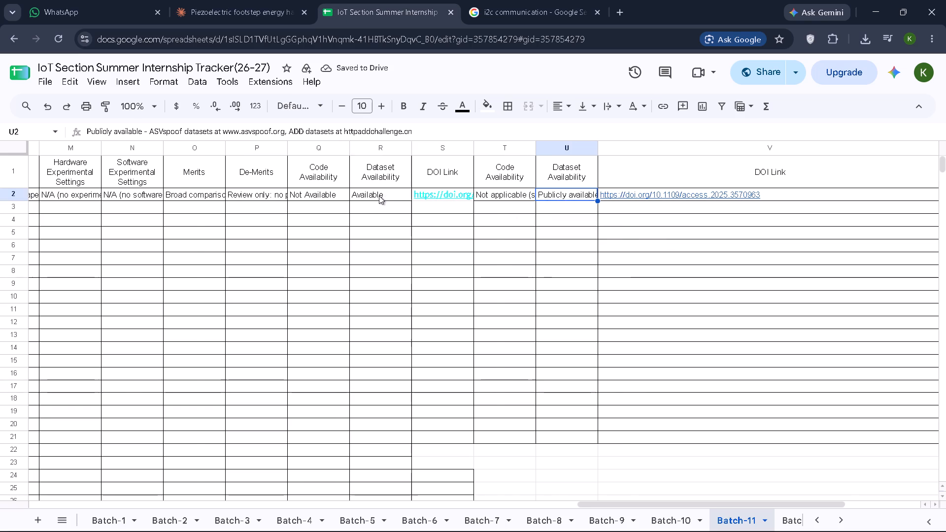
pyautogui.hscroll(1, 379, 196)
pyautogui.hotkey('alt', 'Tab')
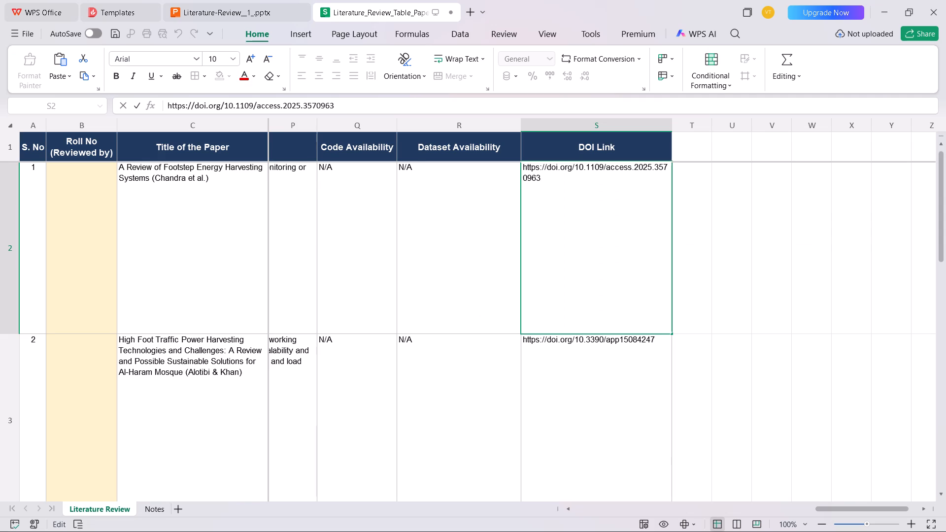
pyautogui.click(437, 183)
pyautogui.doubleClick(437, 183)
pyautogui.hotkey('ctrl', 'a')
pyautogui.hotkey('ctrl', 'c')
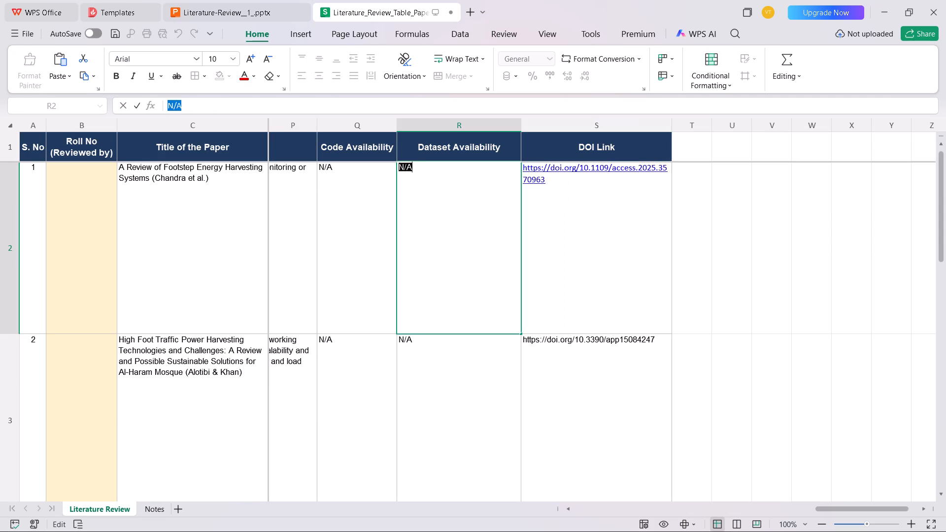
pyautogui.hotkey('alt', 'Tab')
pyautogui.doubleClick(426, 196)
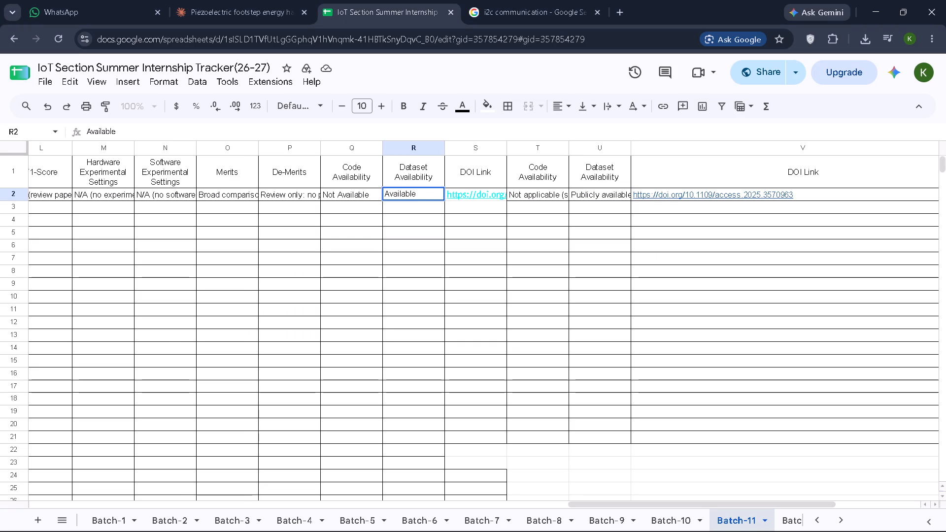
pyautogui.hotkey('ctrl', 'a')
pyautogui.hotkey('ctrl', 'v')
pyautogui.moveTo(434, 211); pyautogui.dragTo(441, 211)
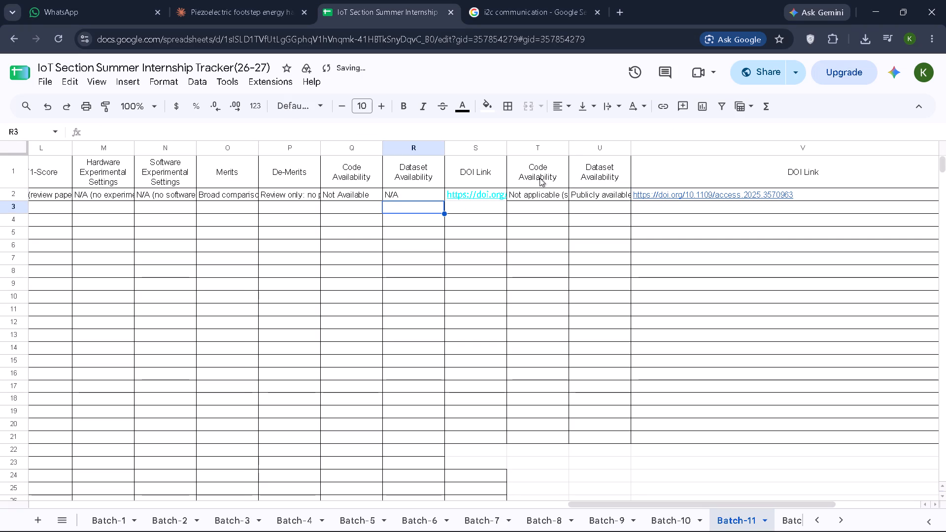
# Replace the entry in the tracker's second Dataset Availability column, cell U2, with N/A.
pyautogui.doubleClick(571, 192)
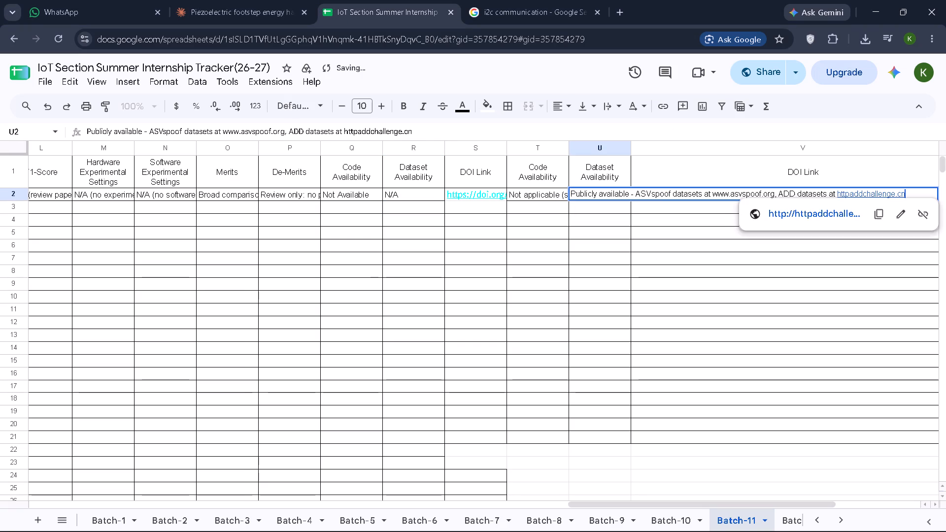
pyautogui.hotkey('ctrl', 'a')
pyautogui.hotkey('ctrl', 'v')
pyautogui.click(576, 225)
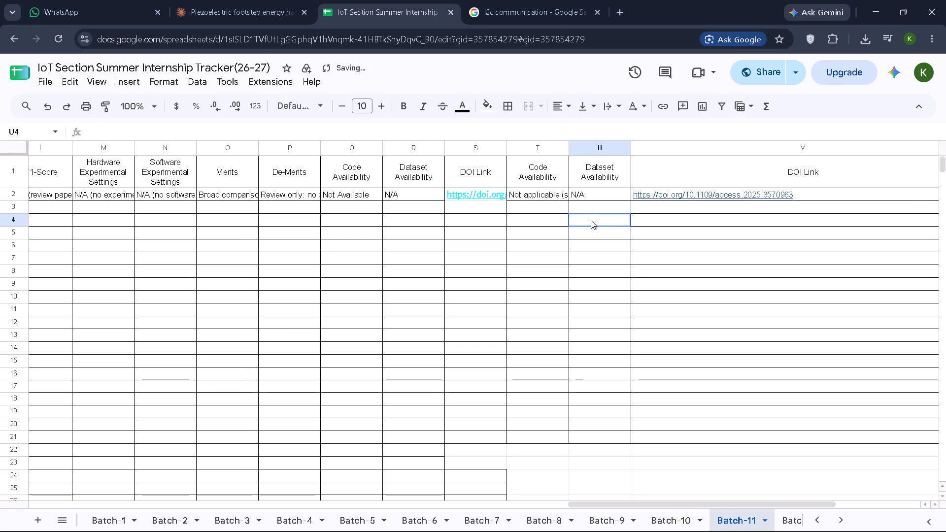
# Select the empty Title of the Paper cell, C3, for the second paper in the Batch-11 tracker sheet.
pyautogui.hscroll(10, 432, 261)
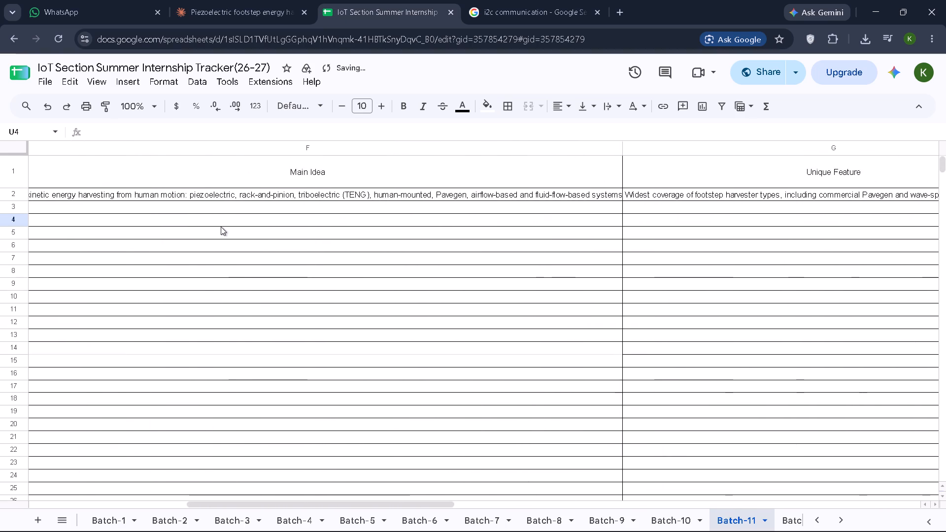
pyautogui.hscroll(4, 221, 227)
pyautogui.click(243, 213)
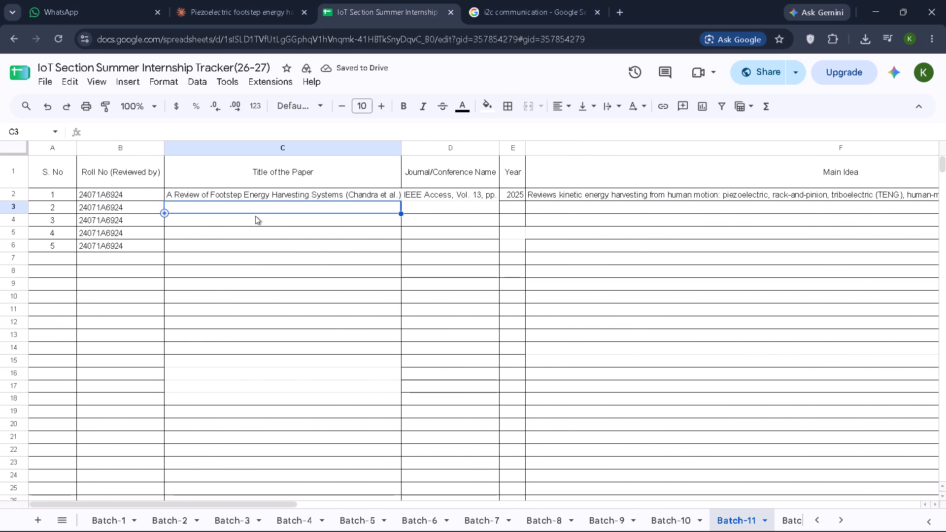
# Switch to the WPS workbook and look through the Literature Review table's rows and columns for papers 1 to 5.
pyautogui.hotkey('alt', 'Tab')
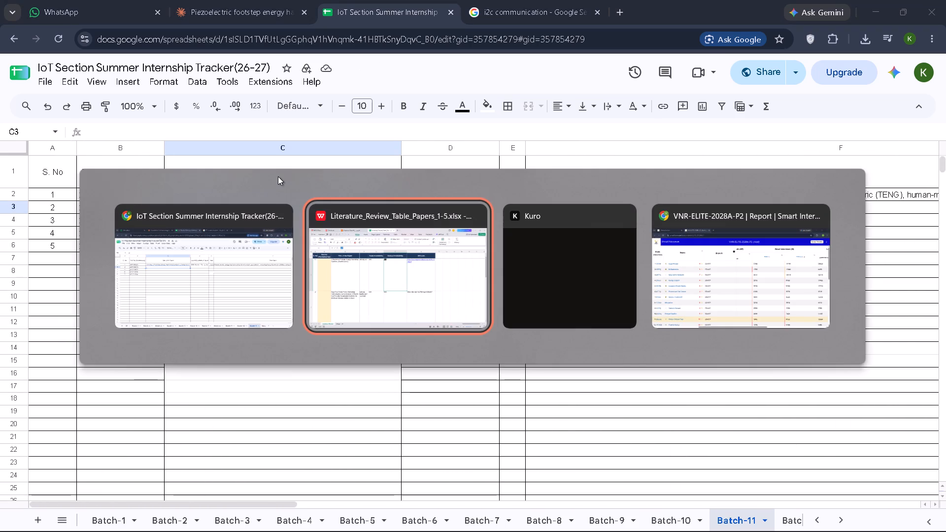
pyautogui.click(459, 245)
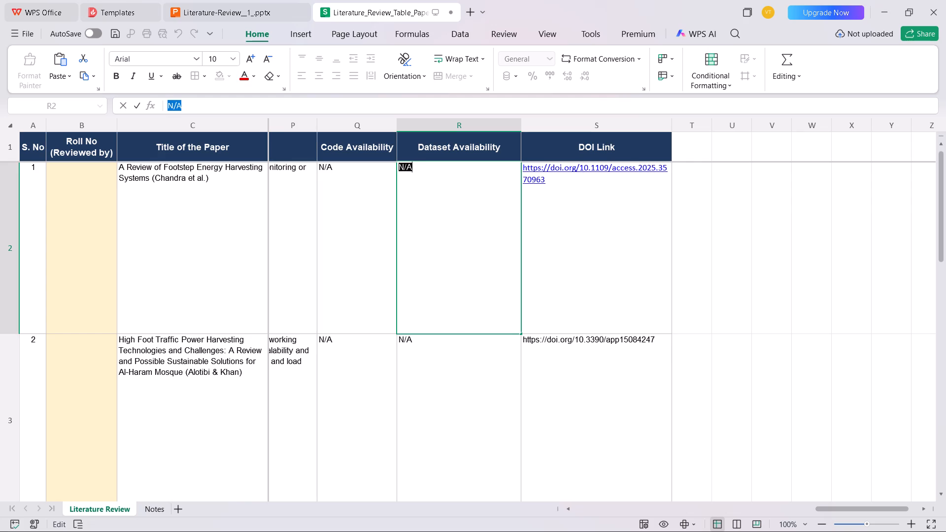
pyautogui.hscroll(10, 478, 249)
pyautogui.hscroll(3, 190, 277)
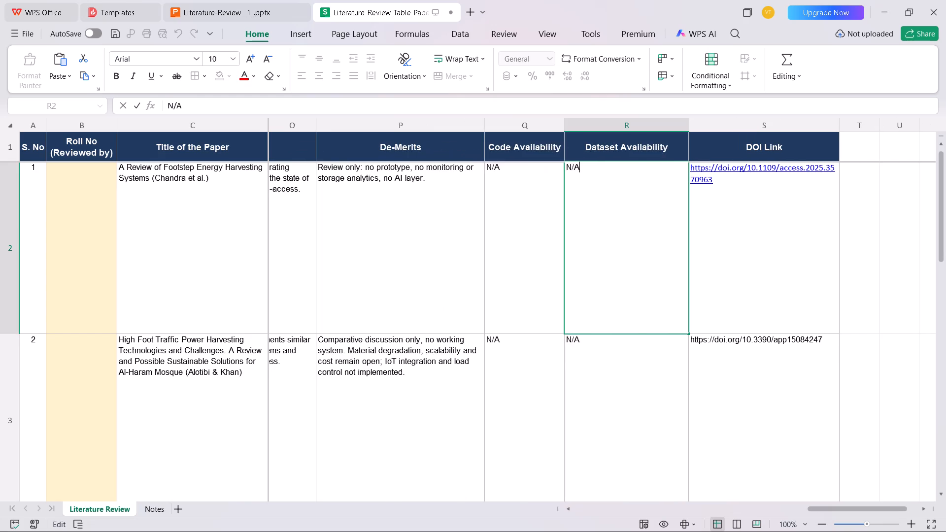
pyautogui.hscroll(17, 190, 277)
pyautogui.hscroll(10, 190, 277)
pyautogui.scroll(-1, 190, 277)
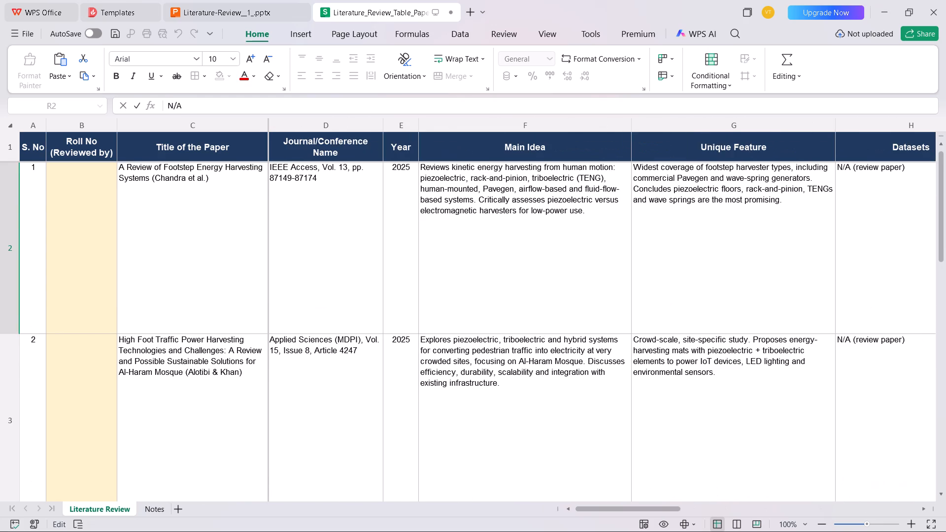
pyautogui.scroll(-1, 190, 277)
pyautogui.hscroll(-10, 434, 399)
pyautogui.hscroll(-2, 720, 347)
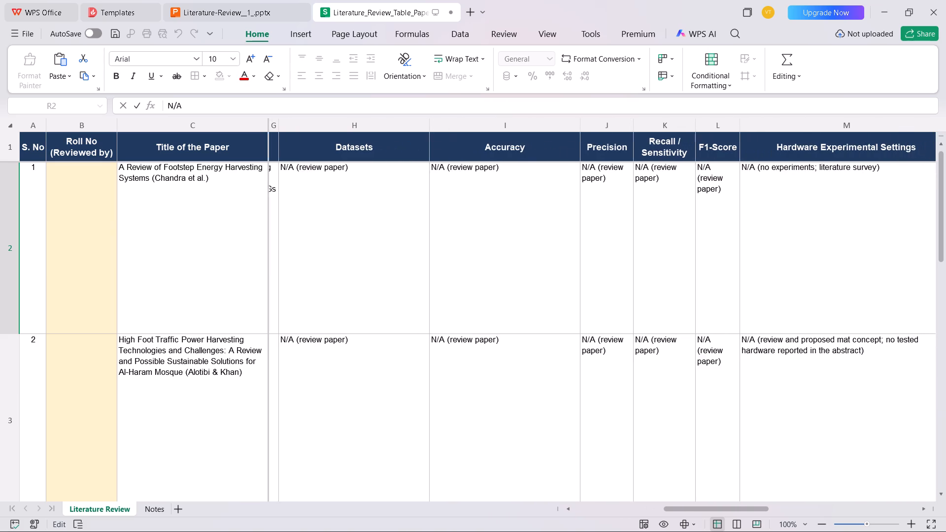
pyautogui.hscroll(-2, 720, 347)
pyautogui.scroll(-4, 721, 347)
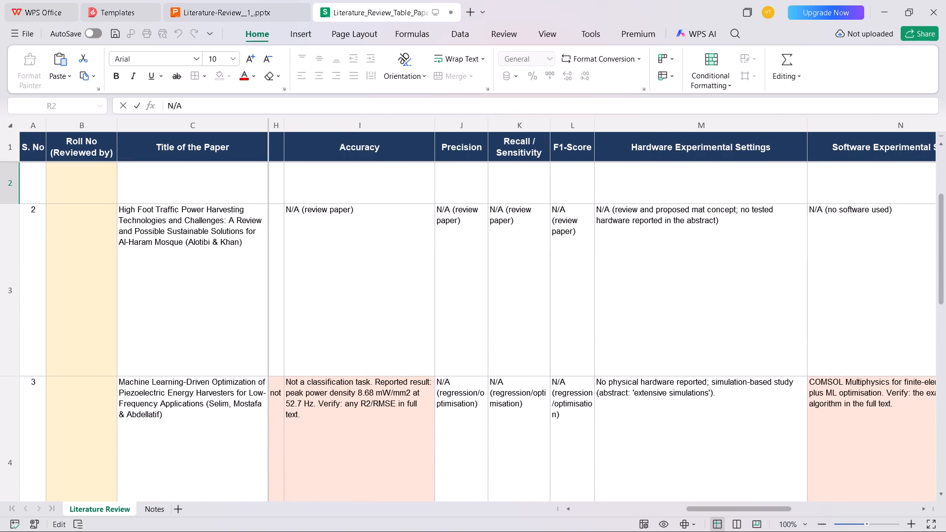
pyautogui.scroll(-6, 721, 347)
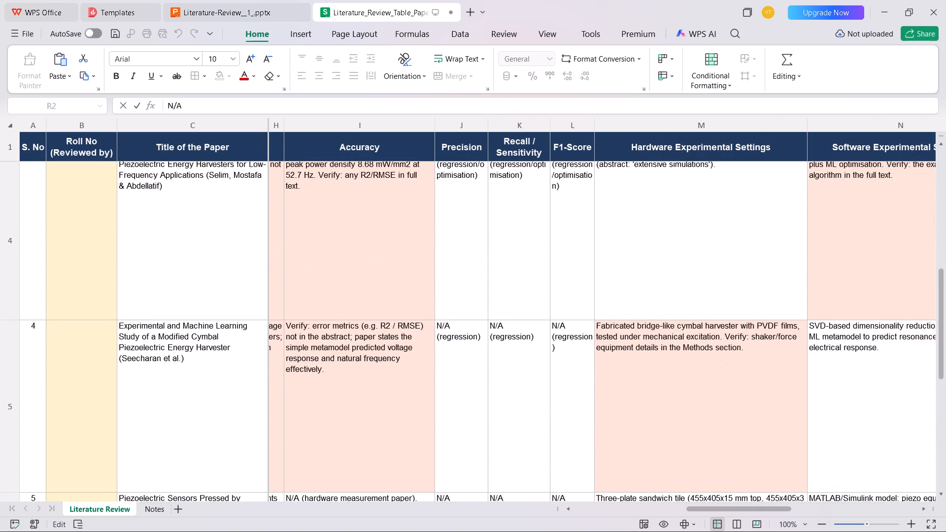
pyautogui.scroll(-6, 721, 347)
pyautogui.scroll(4, 721, 347)
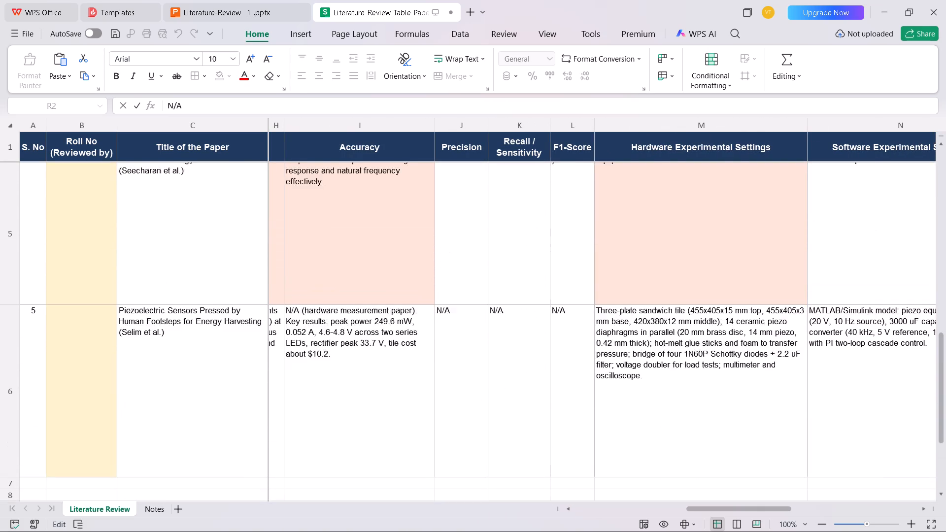
pyautogui.scroll(11, 721, 347)
pyautogui.hscroll(-4, 721, 347)
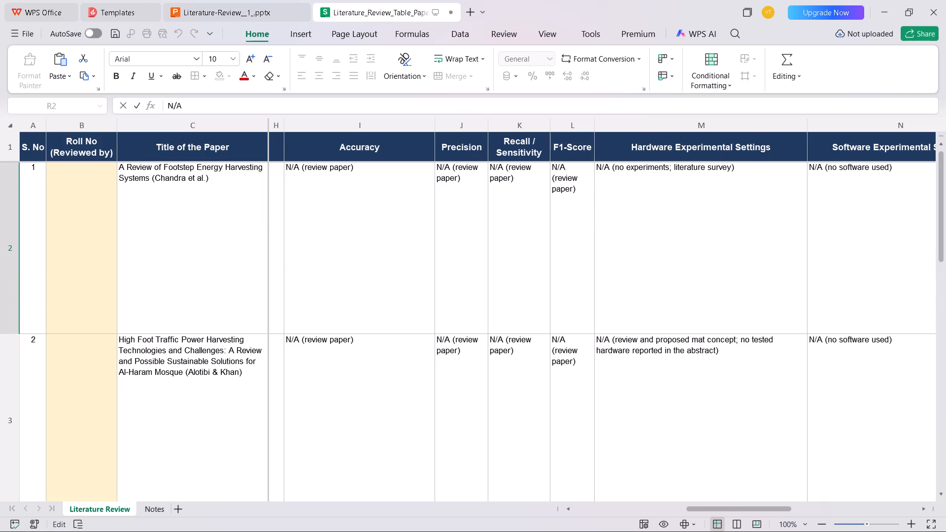
pyautogui.hscroll(-4, 732, 302)
pyautogui.scroll(-3, 732, 302)
pyautogui.hscroll(-1, 732, 302)
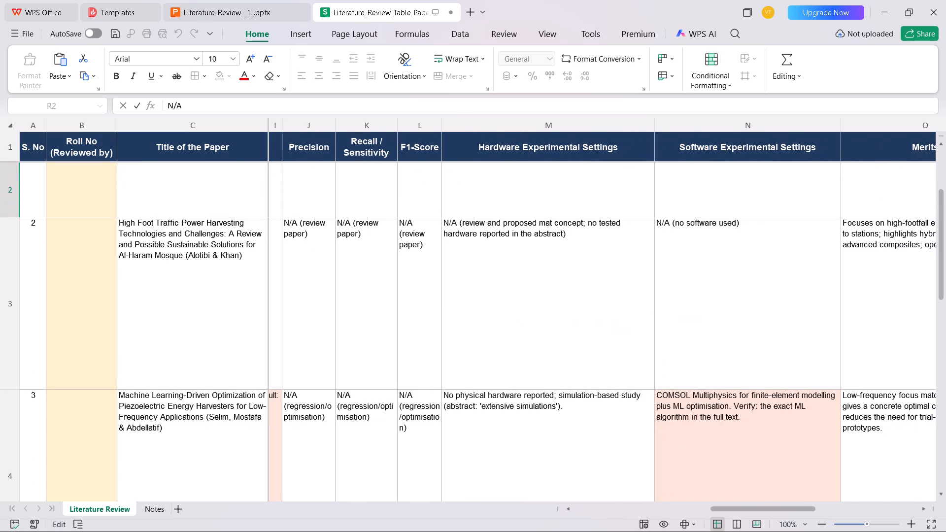
pyautogui.hscroll(-1, 732, 302)
pyautogui.scroll(-4, 732, 302)
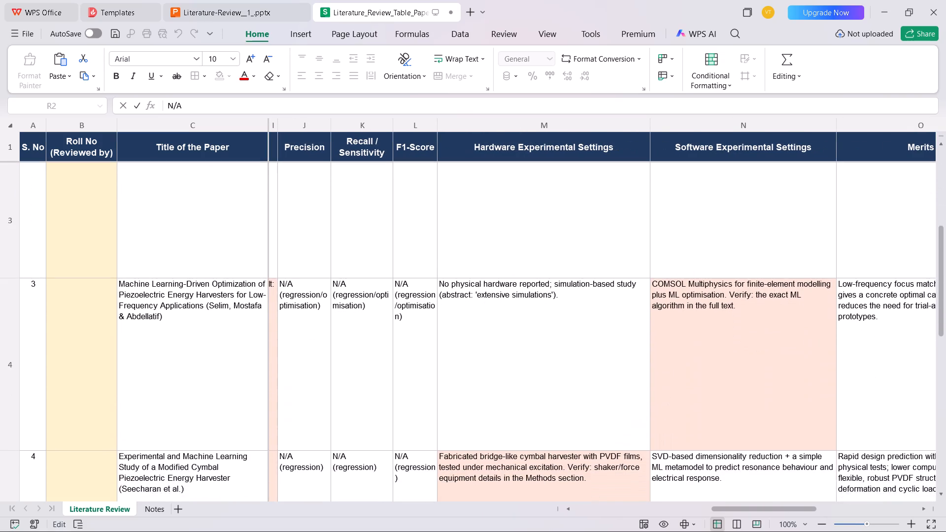
pyautogui.scroll(-2, 732, 302)
pyautogui.scroll(-2, 426, 370)
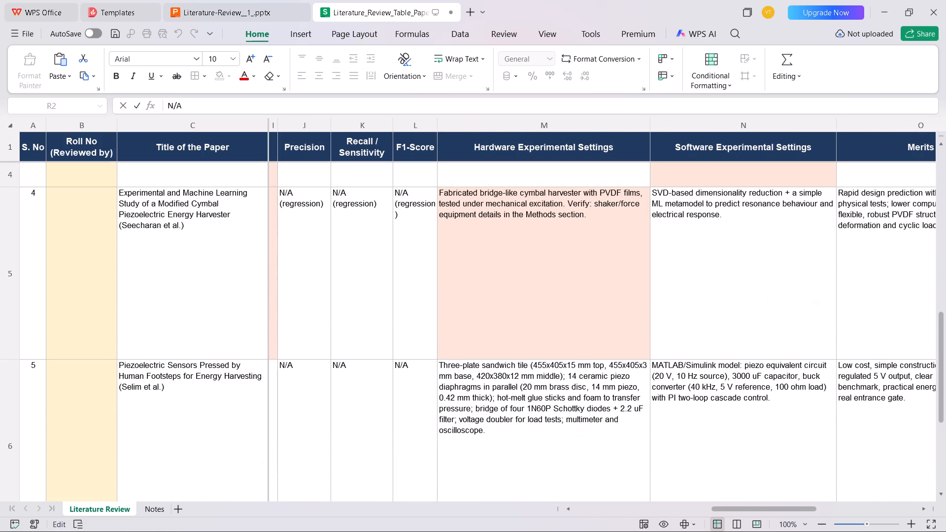
pyautogui.scroll(-2, 426, 370)
pyautogui.hscroll(9, 426, 370)
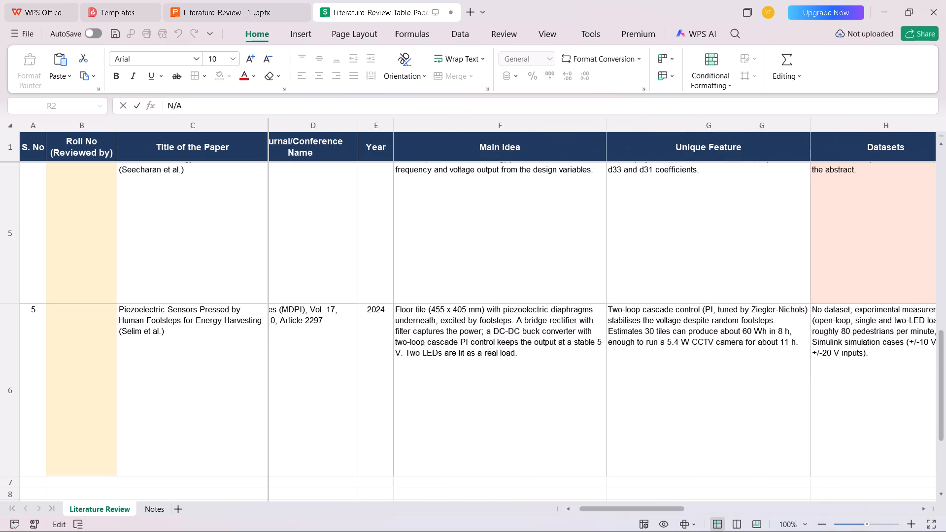
# Copy paper 5's title, Piezoelectric Sensors Pressed by Human Footsteps for Energy Harvesting (Selim et al.), from the WPS table into the tracker's title cell C3.
pyautogui.click(107, 361)
pyautogui.click(164, 345)
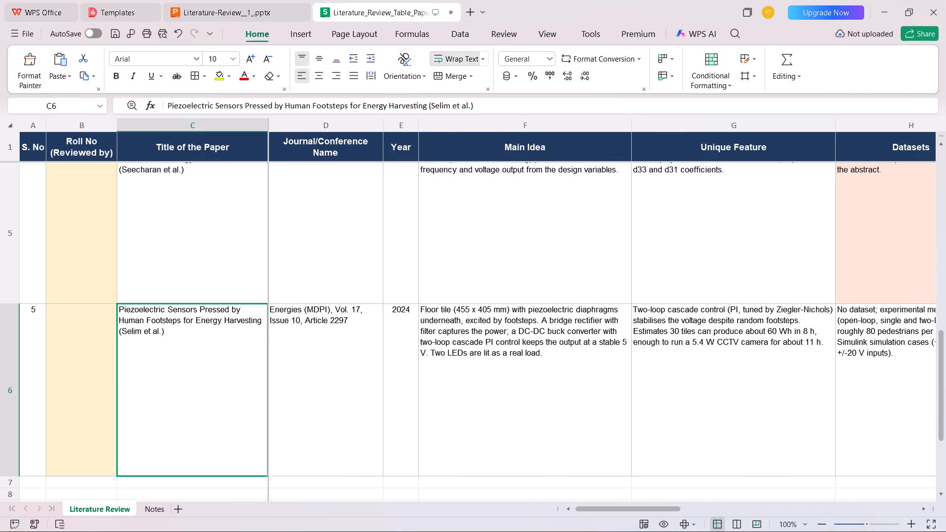
pyautogui.hotkey('ctrl', 'a')
pyautogui.doubleClick(164, 345)
pyautogui.hotkey('ctrl', 'a')
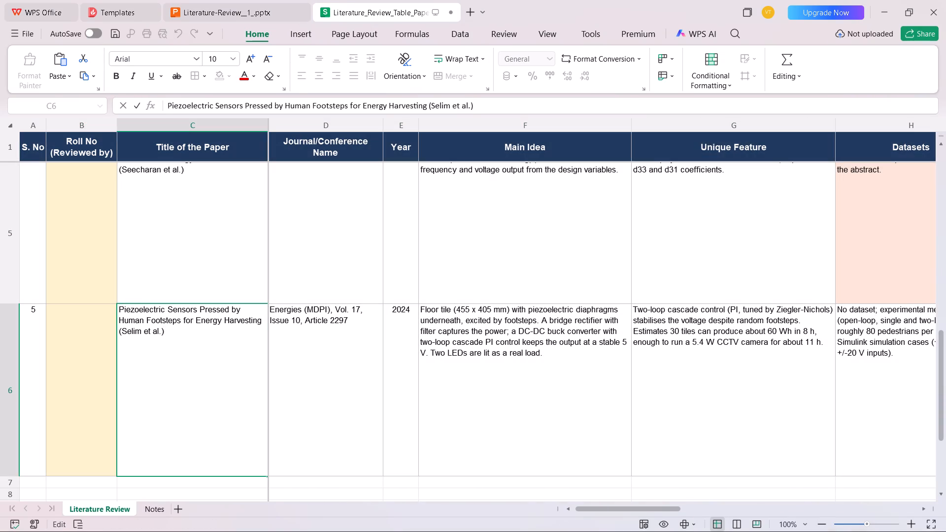
pyautogui.hotkey('ctrl', 'c')
pyautogui.click(164, 345)
pyautogui.hotkey('alt', 'Tab')
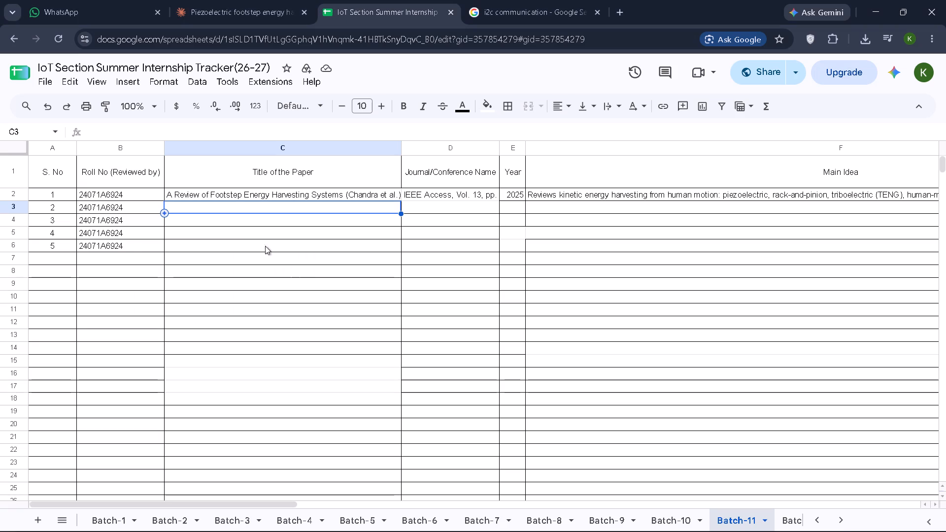
pyautogui.click(204, 206)
pyautogui.doubleClick(189, 208)
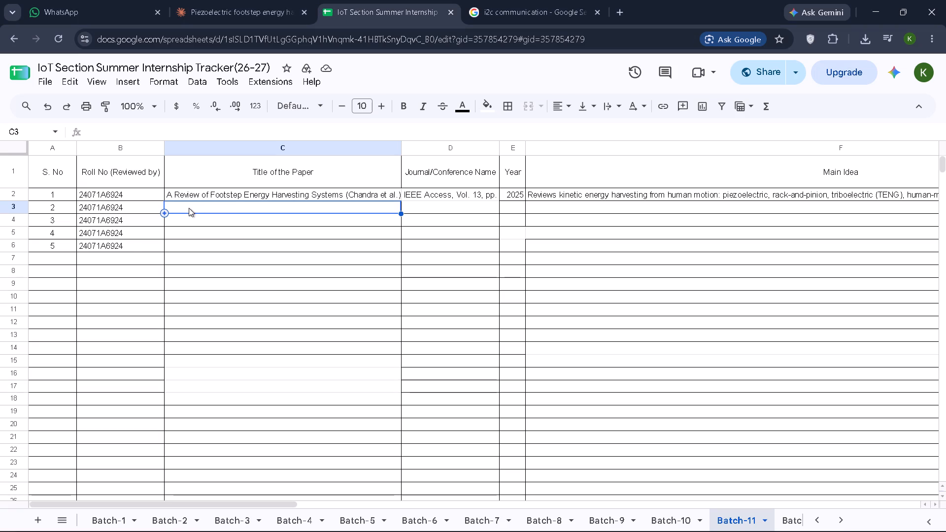
pyautogui.hotkey('ctrl', 'v')
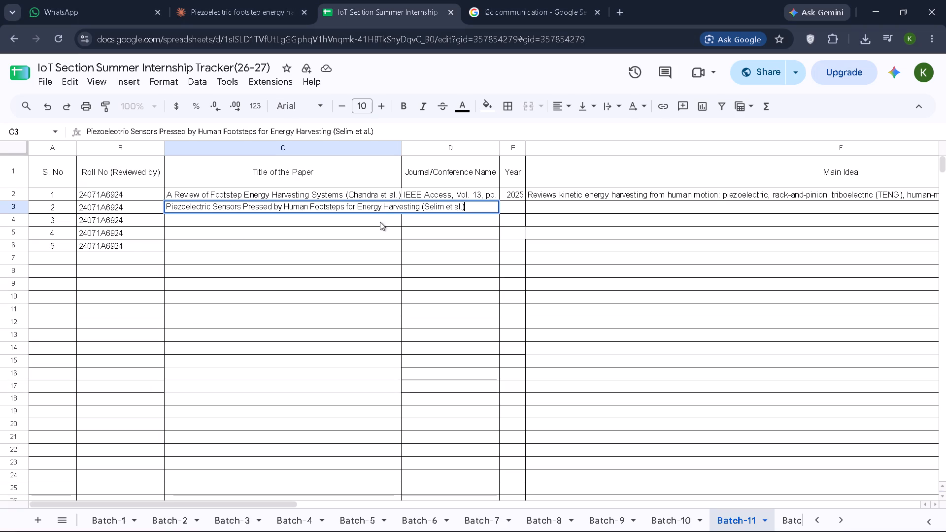
pyautogui.click(380, 222)
# Copy paper 5's Journal/Conference Name, Energies (MDPI), Vol. 17, Issue 10, Article 2297, from the WPS table into the tracker's cell D3.
pyautogui.click(498, 207)
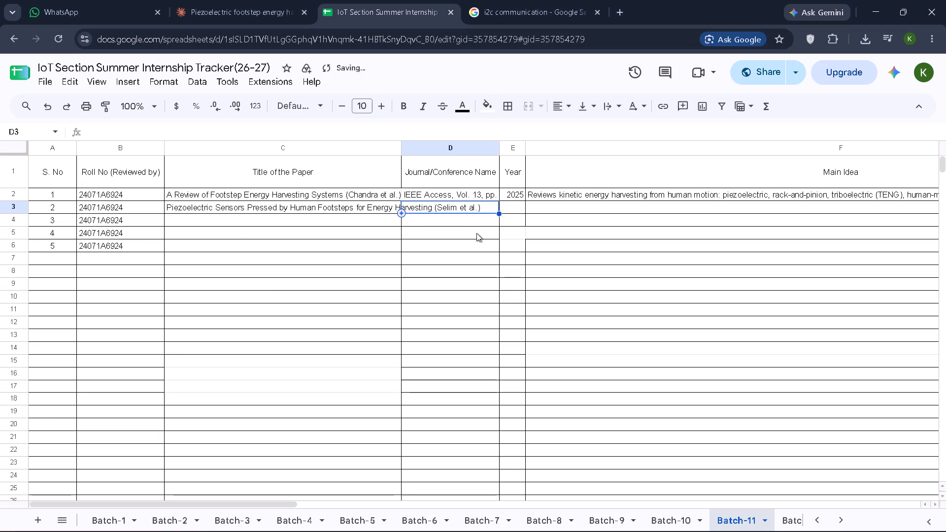
pyautogui.hotkey('alt', 'Tab')
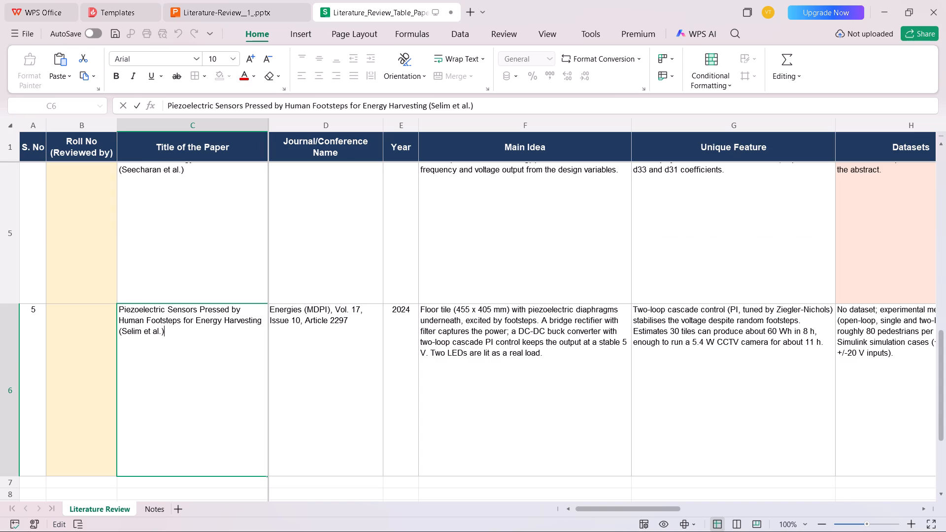
pyautogui.click(326, 328)
pyautogui.doubleClick(326, 328)
pyautogui.hotkey('ctrl', 'a')
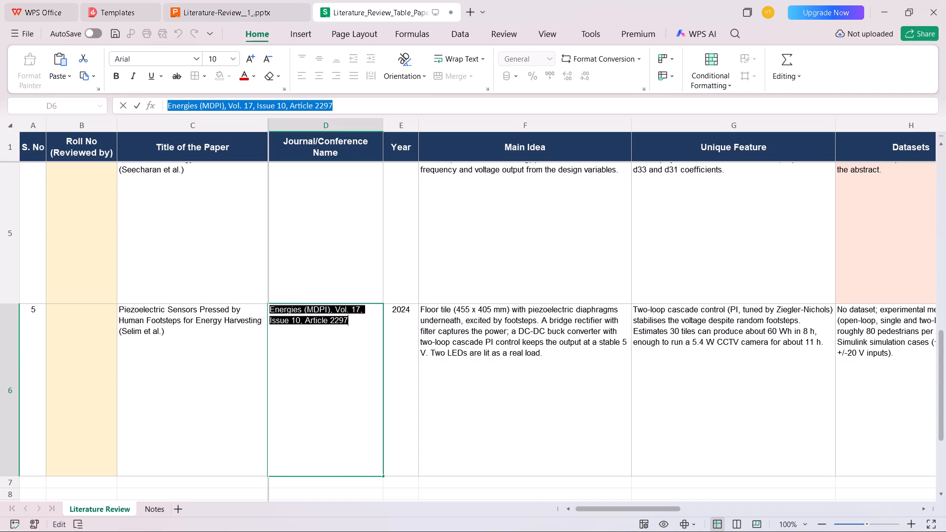
pyautogui.hotkey('ctrl', 'c')
pyautogui.hotkey('alt', 'Tab')
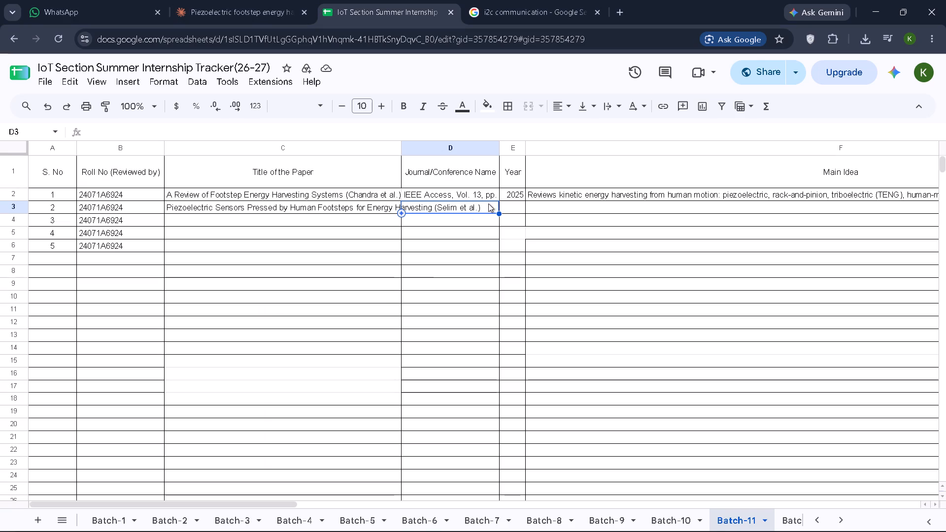
pyautogui.click(236, 136)
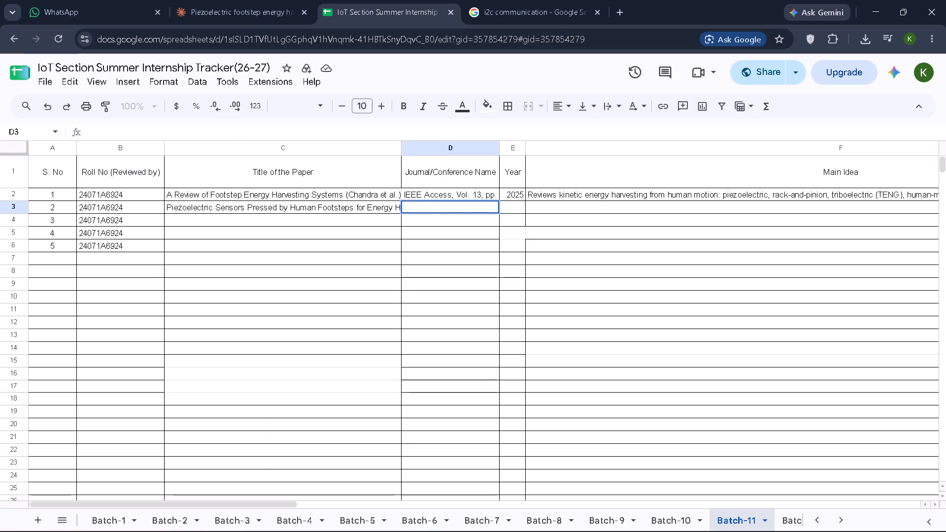
pyautogui.hotkey('ctrl', 'v')
pyautogui.click(442, 238)
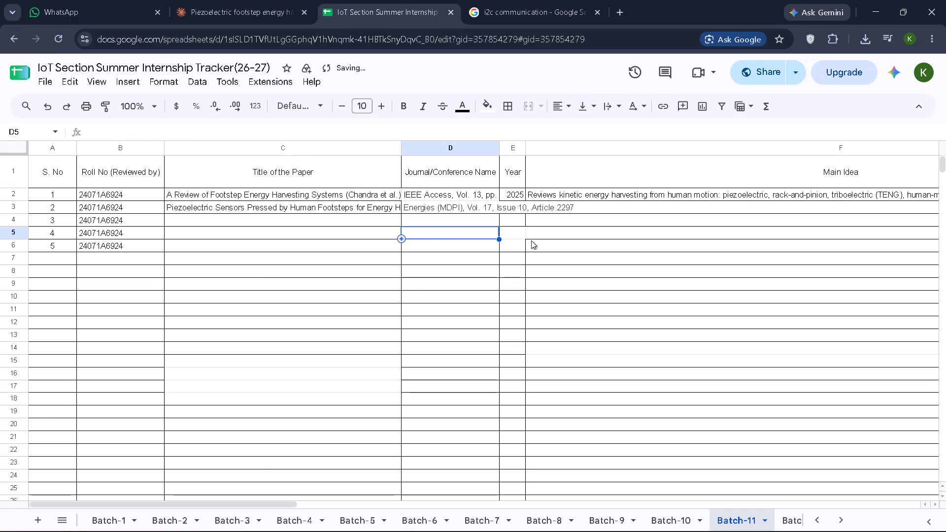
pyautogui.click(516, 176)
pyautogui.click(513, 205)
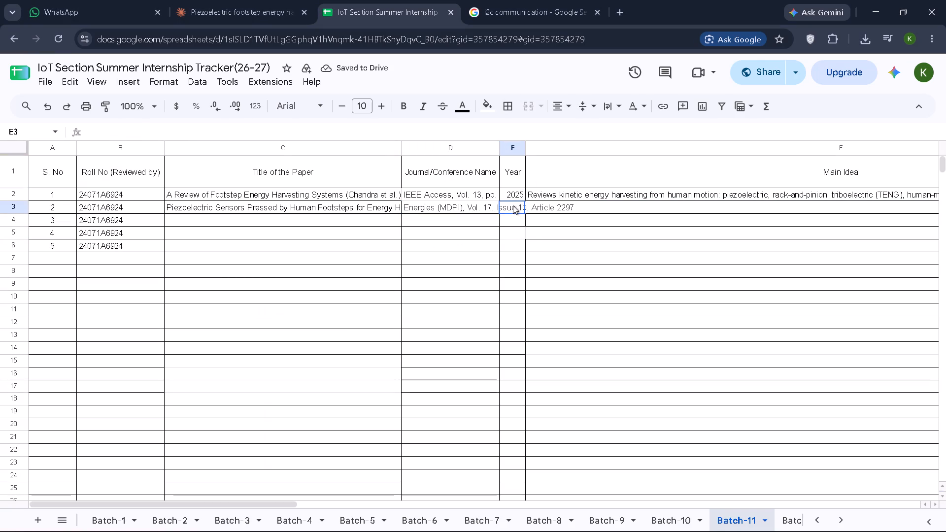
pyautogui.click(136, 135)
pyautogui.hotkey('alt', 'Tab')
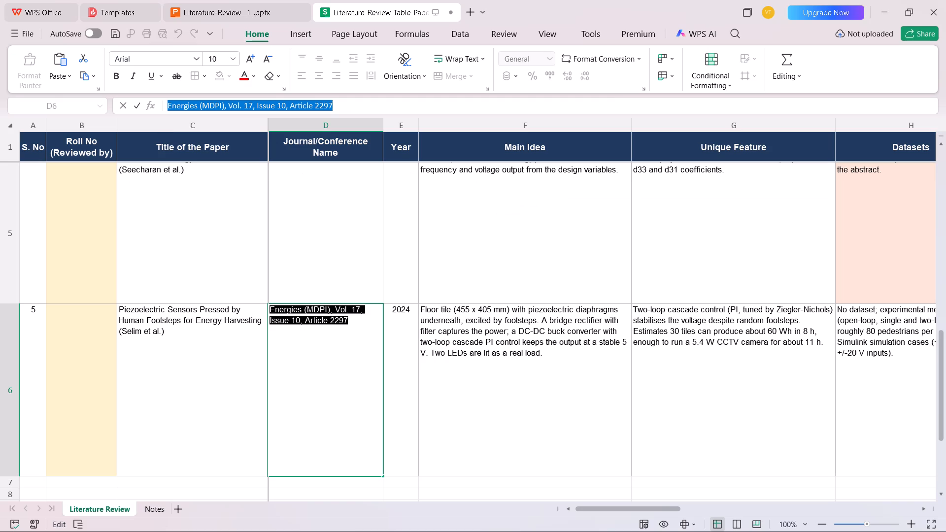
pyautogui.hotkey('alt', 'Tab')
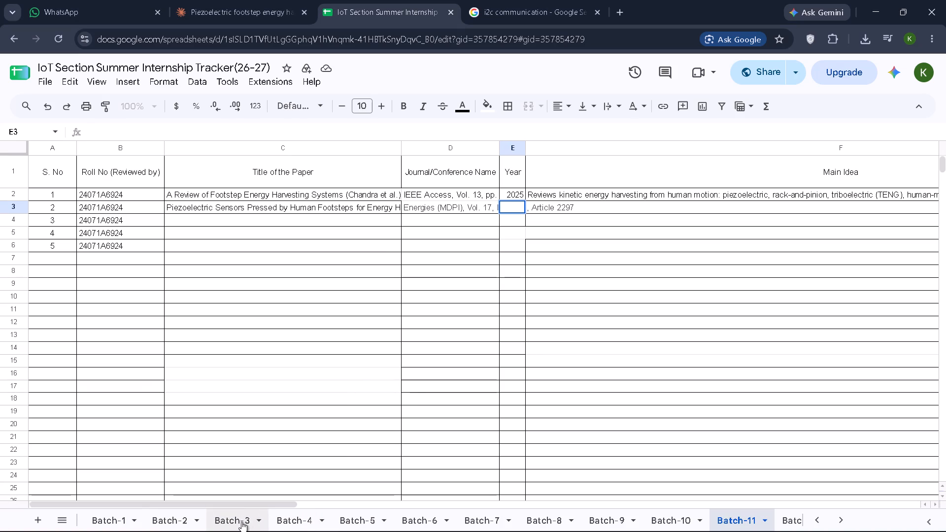
# View the Batch-1 sheet of the tracker to see how another batch filled in its paper entries.
pyautogui.click(117, 523)
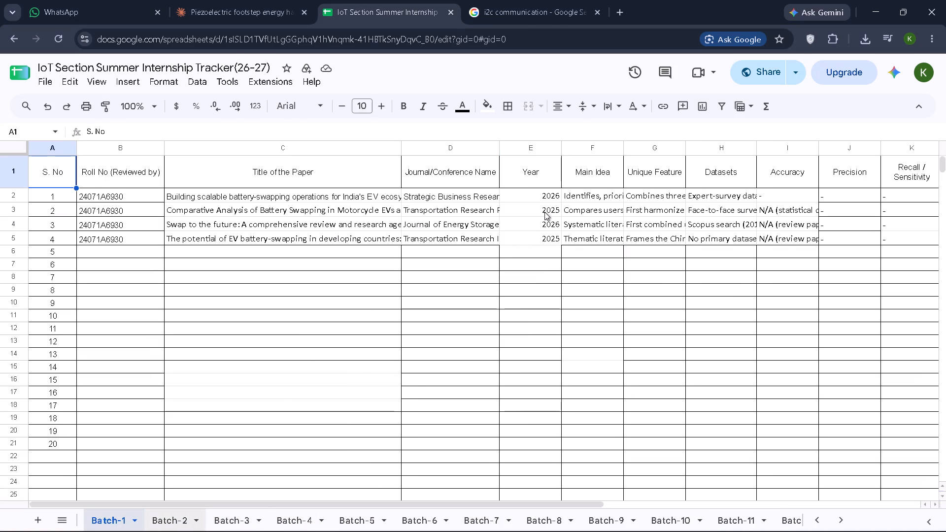
# Replace the title in cell C3 of the tracker's Batch-11 sheet with paper 2's WPS title, High Foot Traffic Power Harvesting Technologies and Challenges (Alotibi & Khan).
pyautogui.hotkey('alt', 'Tab')
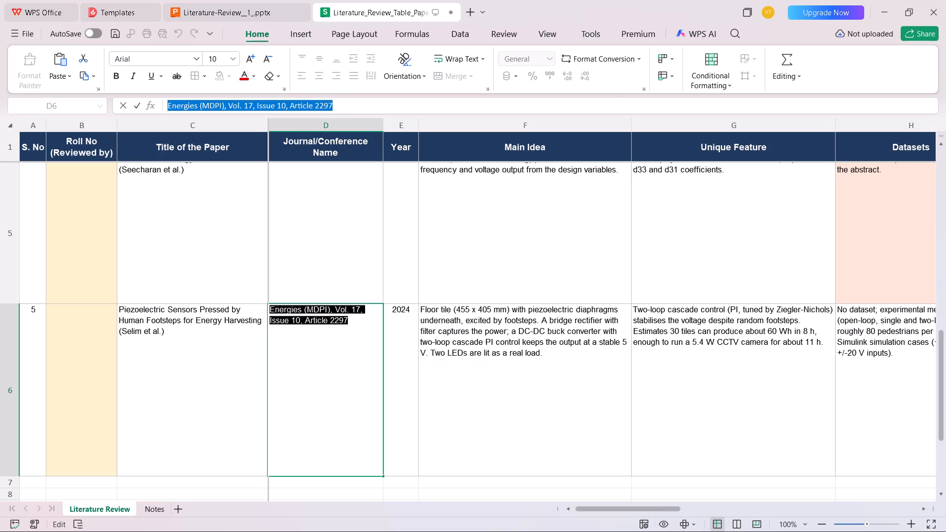
pyautogui.scroll(13, 359, 344)
pyautogui.scroll(6, 781, 291)
pyautogui.scroll(2, 844, 313)
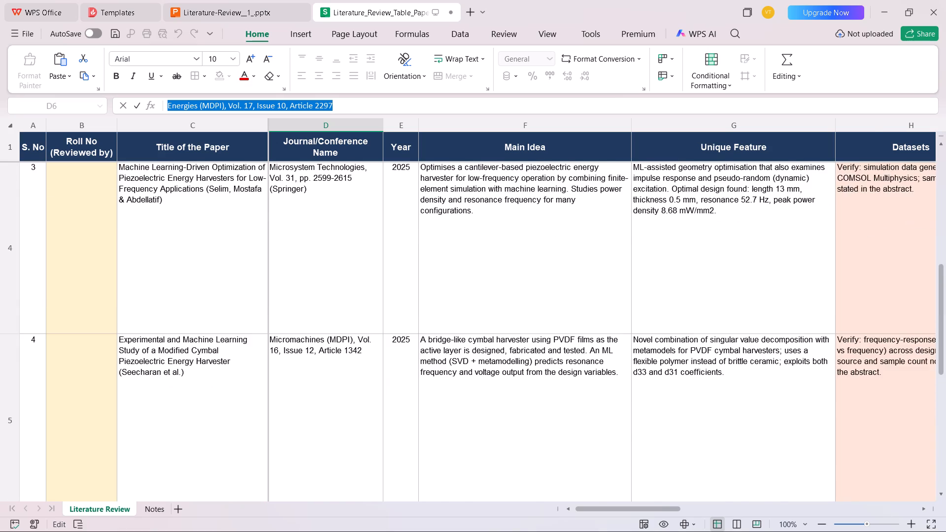
pyautogui.scroll(20, 844, 313)
pyautogui.scroll(2, 844, 313)
pyautogui.scroll(5, 239, 263)
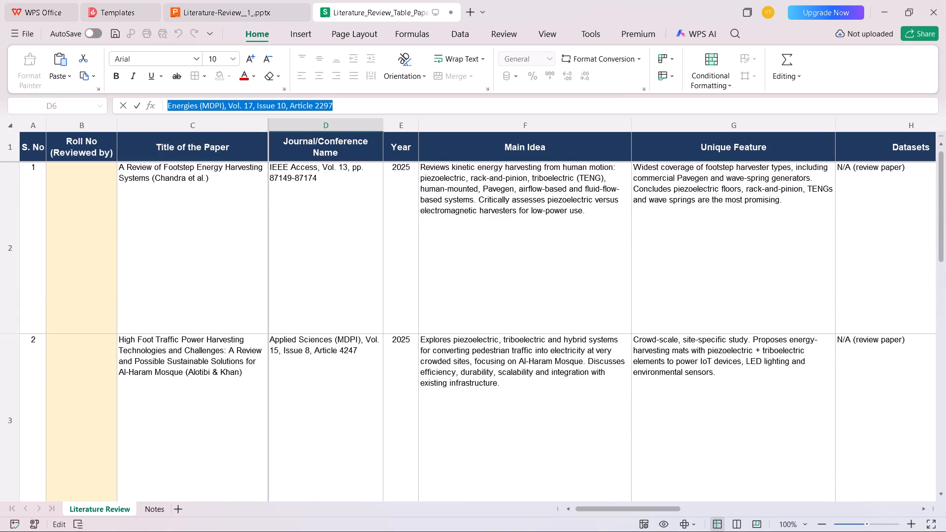
pyautogui.click(217, 356)
pyautogui.doubleClick(222, 372)
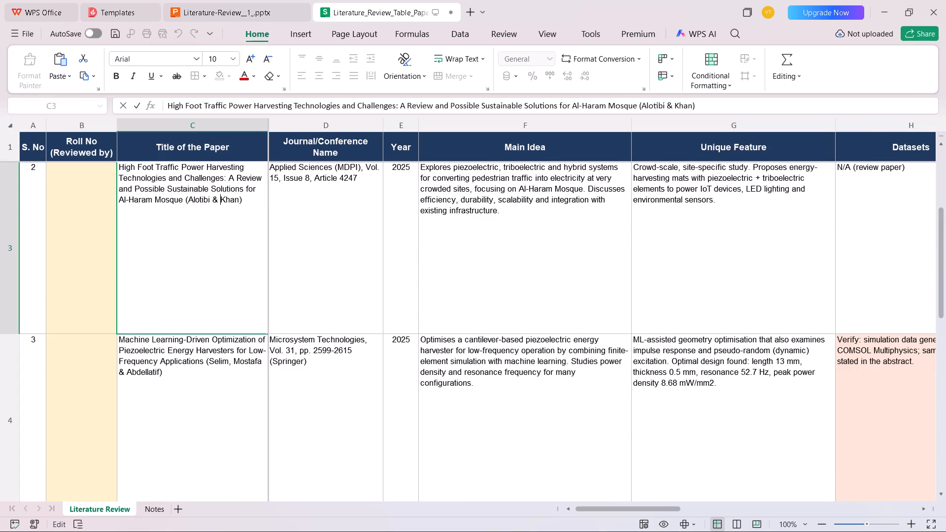
pyautogui.scroll(4, 188, 236)
pyautogui.hotkey('ctrl', 'a')
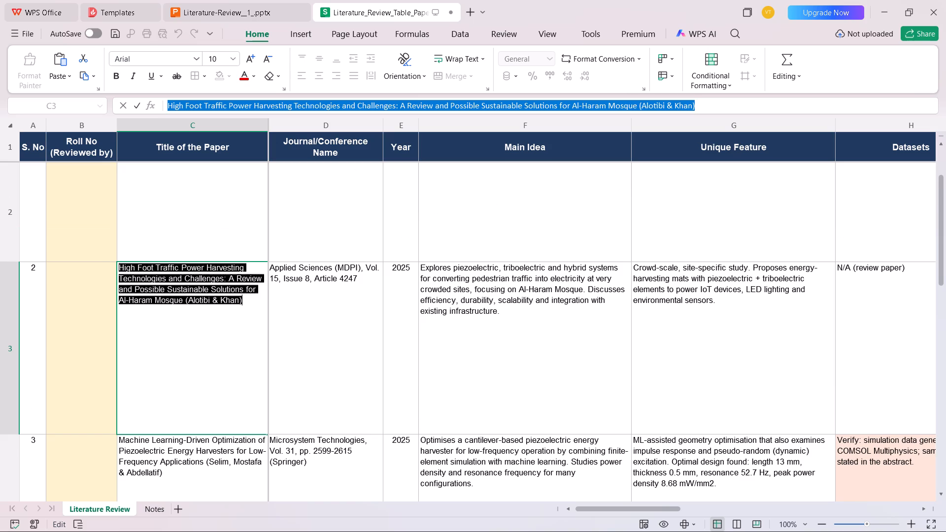
pyautogui.hotkey('ctrl', 'c')
pyautogui.hotkey('ctrl', 'c')
pyautogui.keyDown('ctrl'); pyautogui.click(242, 346); pyautogui.keyUp('ctrl')
pyautogui.hotkey('alt', 'Tab')
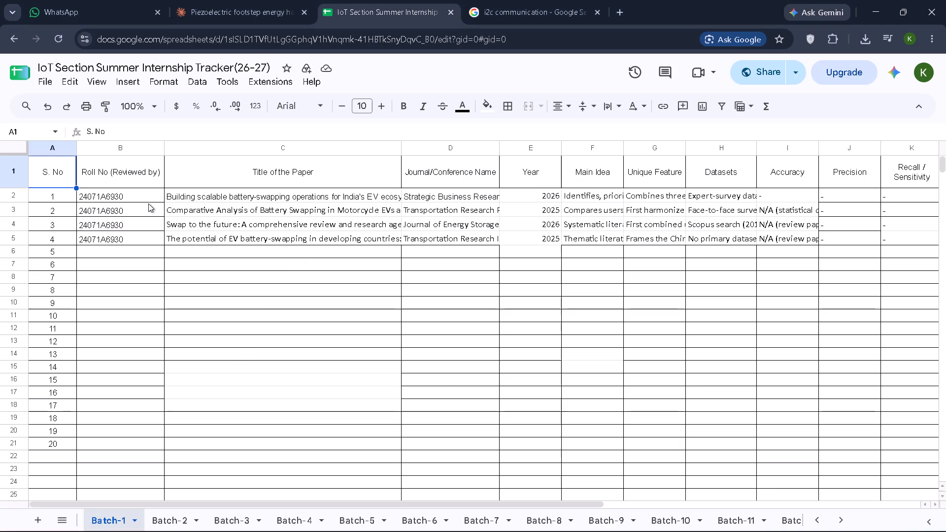
pyautogui.click(732, 518)
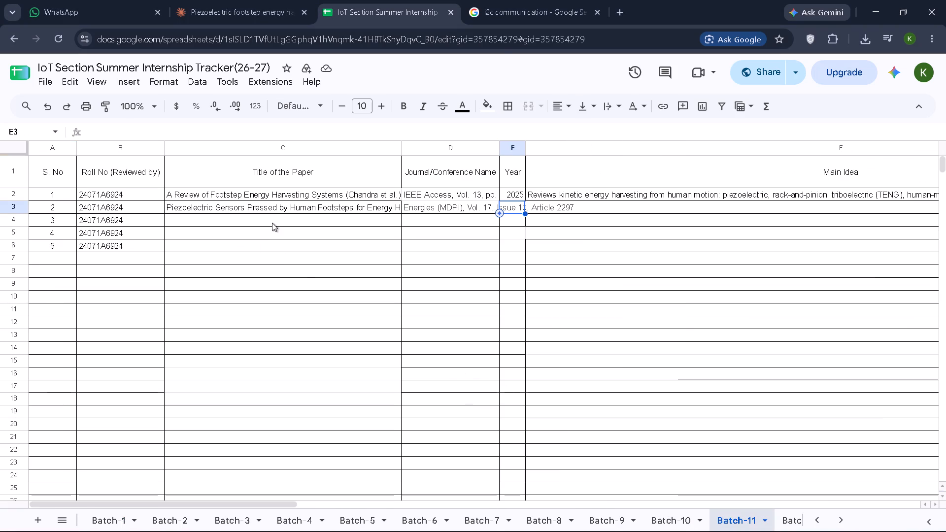
pyautogui.doubleClick(270, 207)
pyautogui.hotkey('ctrl', 'a')
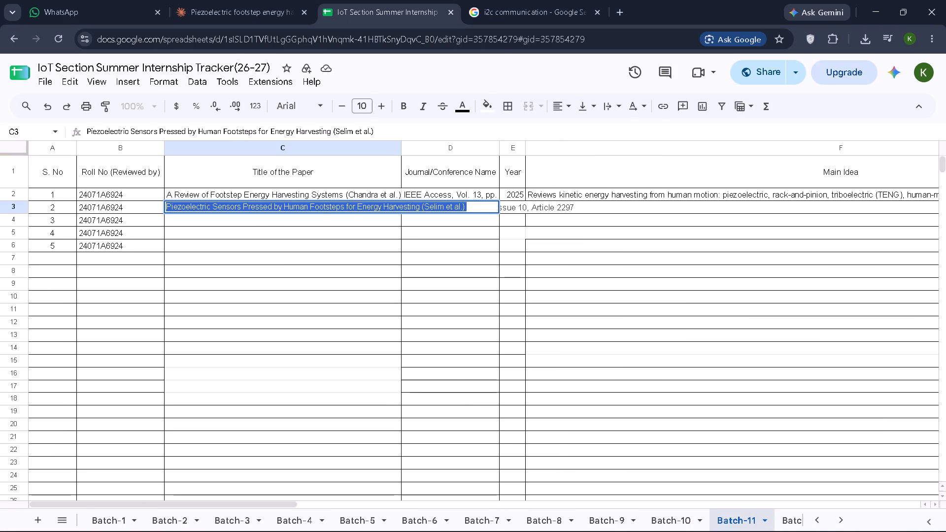
pyautogui.hotkey('ctrl', 'v')
pyautogui.click(402, 221)
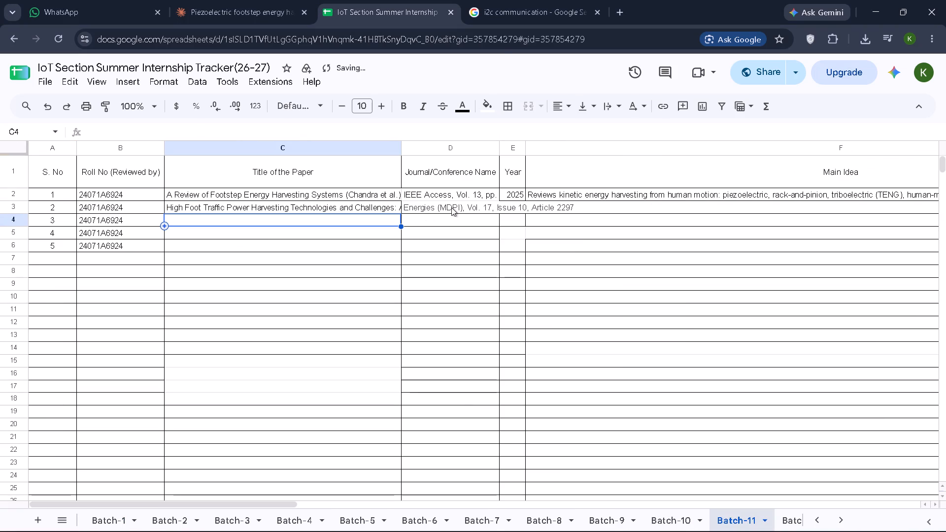
# Replace the journal in the tracker's cell D3 with paper 2's from the WPS table, Applied Sciences (MDPI), Vol. 15, Issue 8, Article 4247.
pyautogui.hotkey('alt', 'Tab')
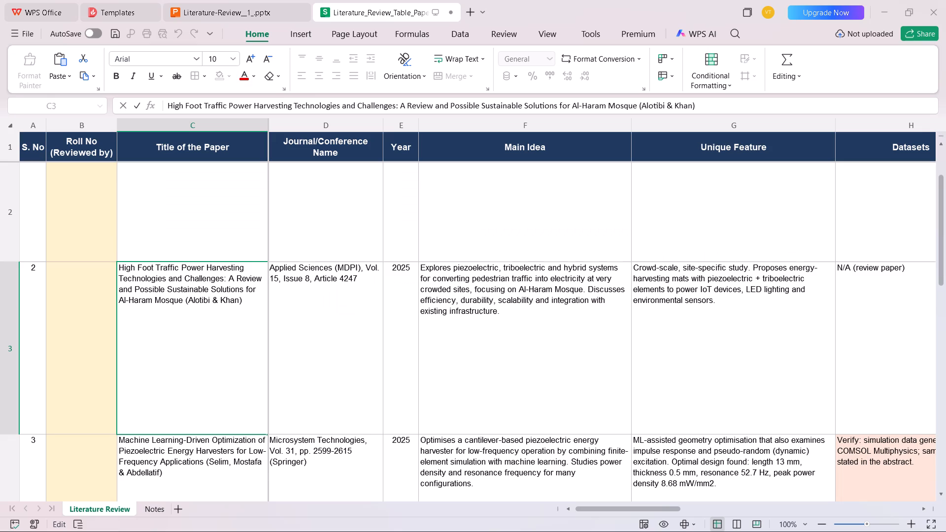
pyautogui.click(306, 276)
pyautogui.doubleClick(354, 303)
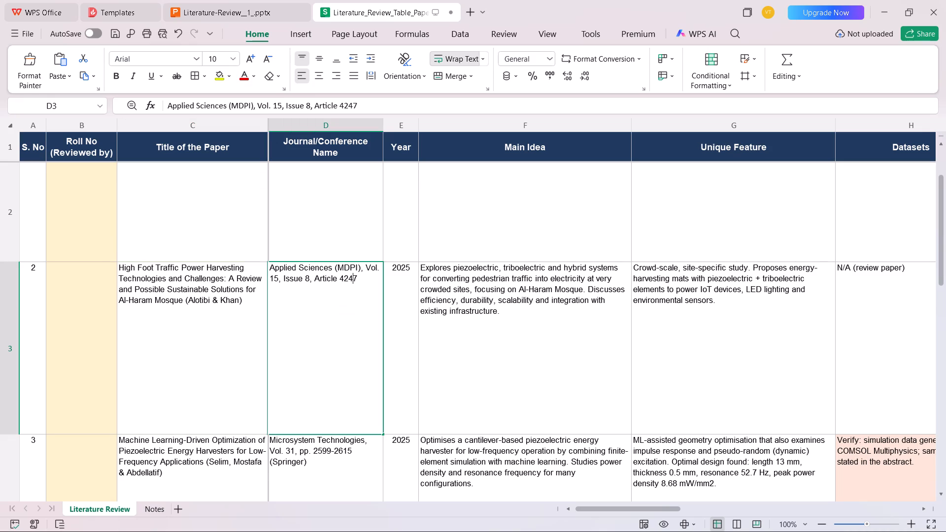
pyautogui.hotkey('ctrl', 'a')
pyautogui.hotkey('ctrl', 'c')
pyautogui.hotkey('ctrl', 'c')
pyautogui.keyDown('ctrl'); pyautogui.click(354, 303); pyautogui.keyUp('ctrl')
pyautogui.click(416, 275)
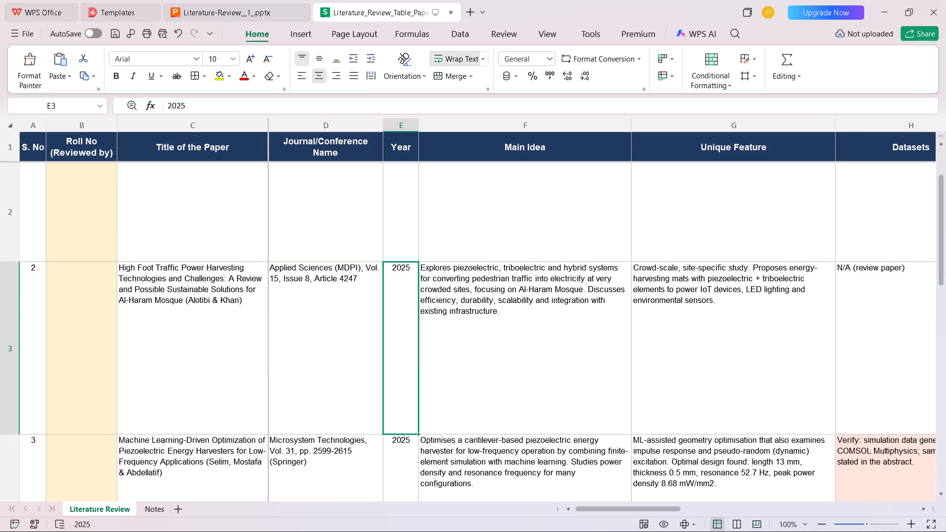
pyautogui.hotkey('alt', 'Tab')
pyautogui.click(435, 208)
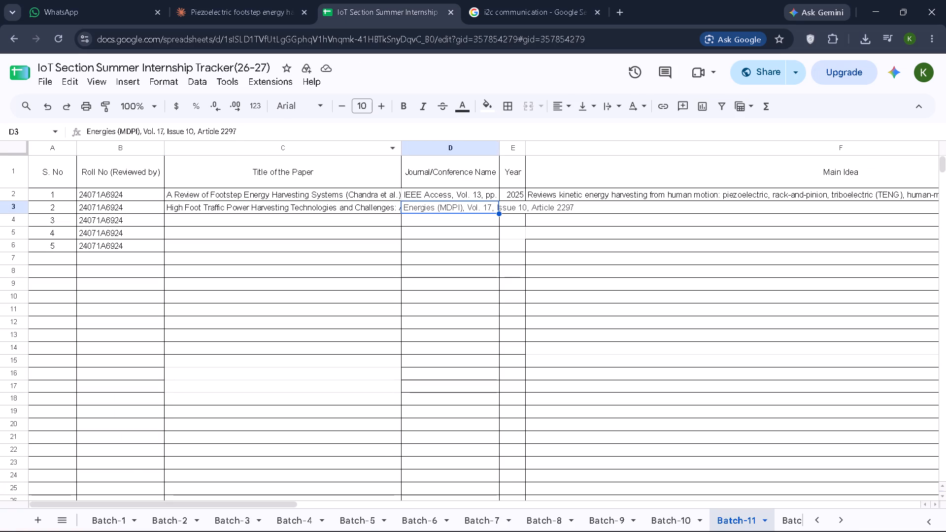
pyautogui.moveTo(239, 127); pyautogui.dragTo(101, 134)
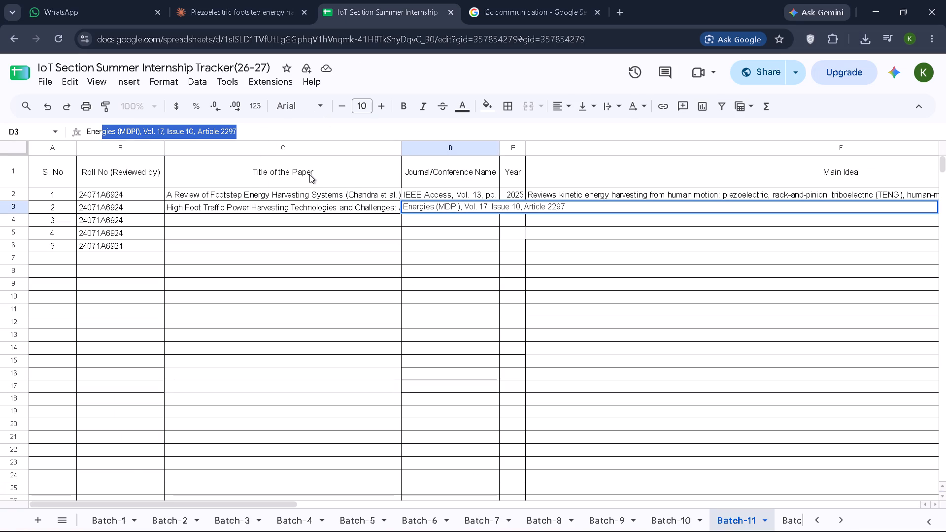
pyautogui.hotkey('ctrl', 'a')
pyautogui.hotkey('ctrl', 'v')
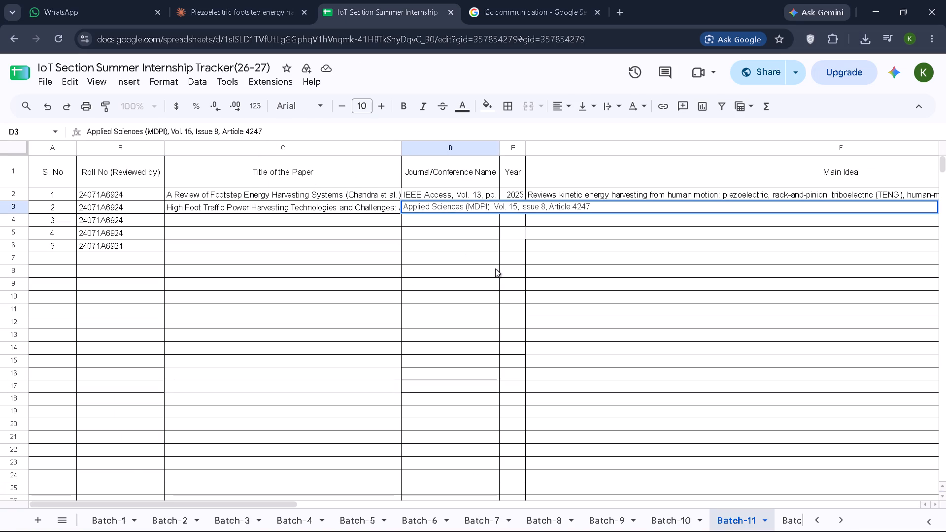
pyautogui.click(495, 268)
# Enter 2025 as paper 2's year in the tracker's cell E3.
pyautogui.click(512, 209)
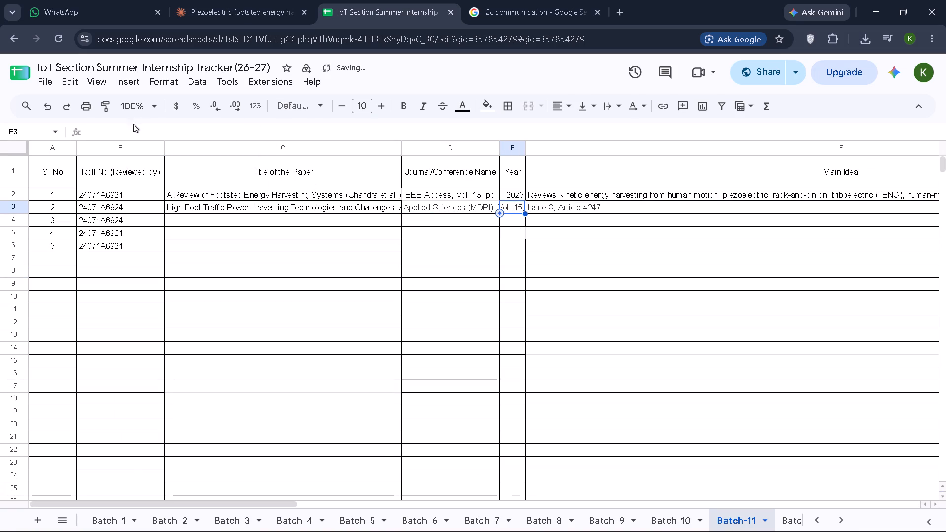
pyautogui.click(130, 129)
pyautogui.write('2025')
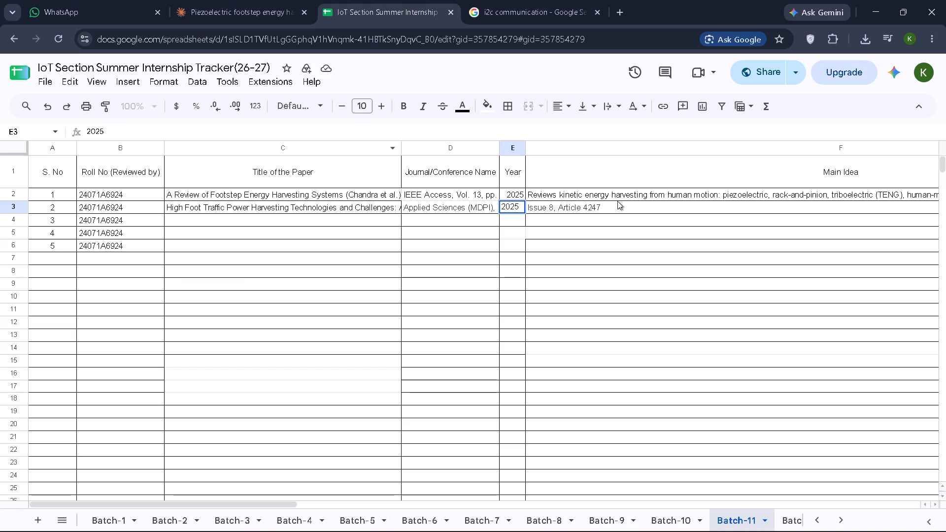
pyautogui.click(617, 201)
# Copy paper 2's Main Idea, beginning Explores piezoelectric, triboelectric and hybrid systems, from the WPS table into the tracker's cell F3.
pyautogui.click(589, 208)
pyautogui.hotkey('alt', 'Tab')
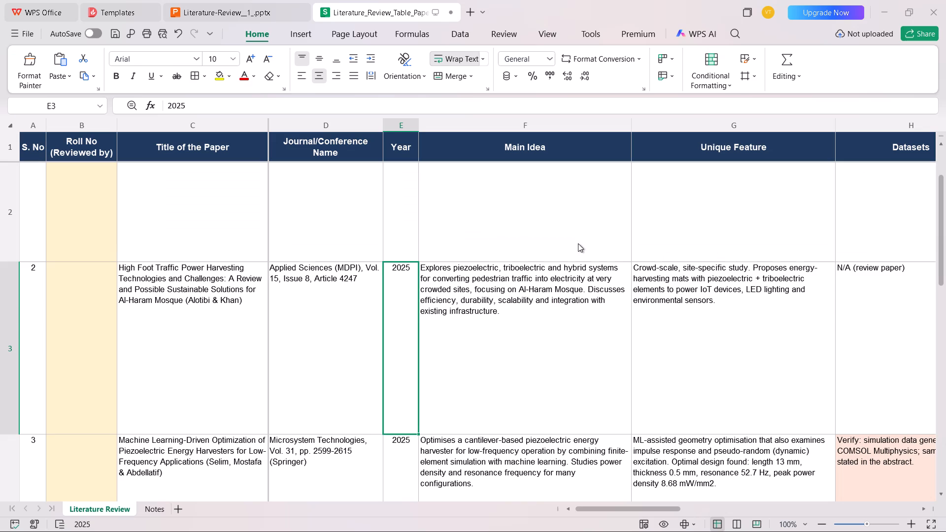
pyautogui.click(519, 293)
pyautogui.keyDown('ctrl'); pyautogui.doubleClick(519, 293); pyautogui.keyUp('ctrl')
pyautogui.hotkey('ctrl', 'a')
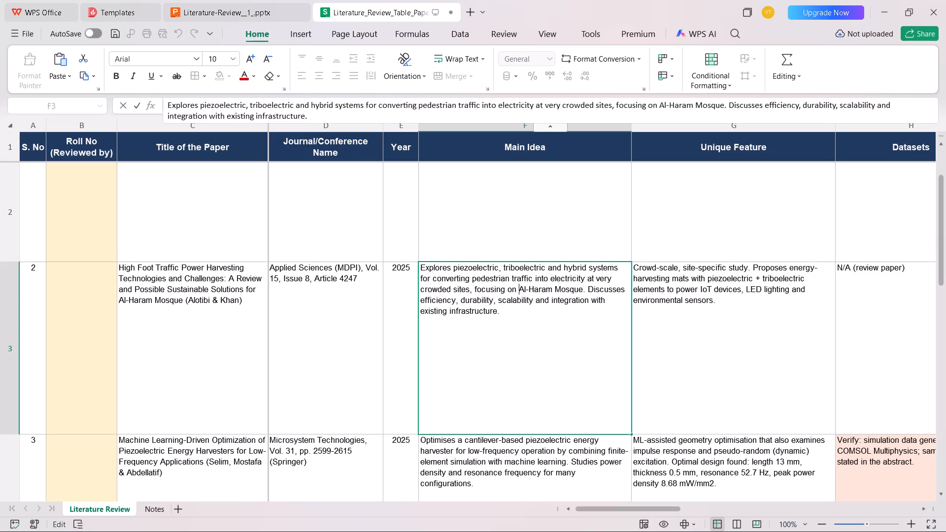
pyautogui.hotkey('ctrl', 'c')
pyautogui.hotkey('ctrl', 'c')
pyautogui.hotkey('alt', 'Tab')
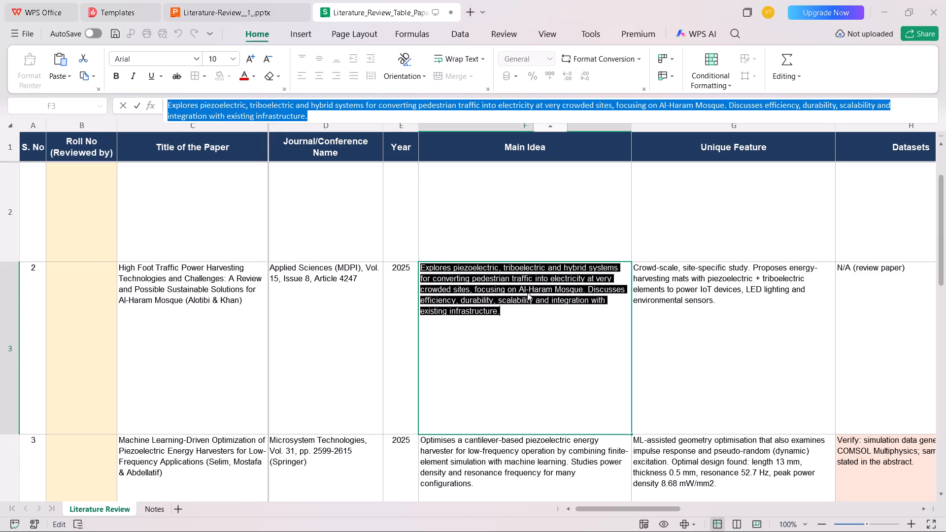
pyautogui.hotkey('ctrl', 'v')
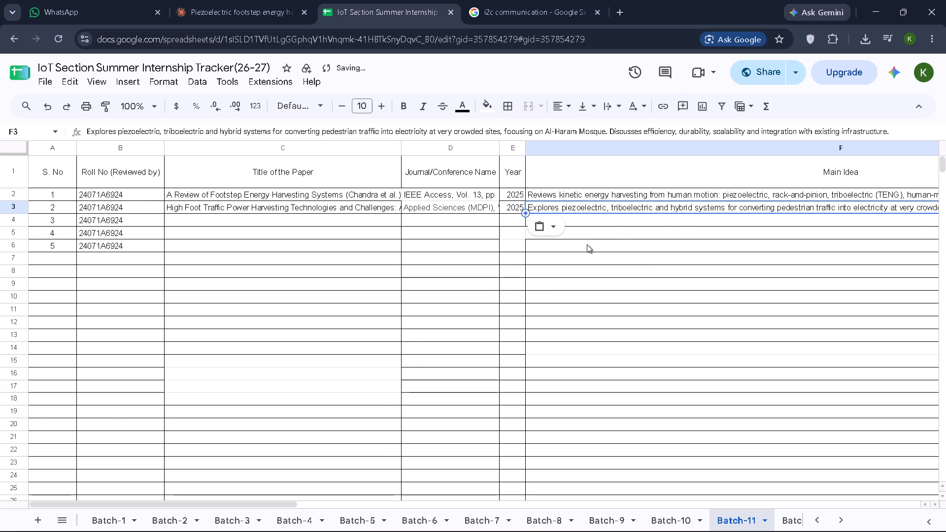
# Copy paper 2's Unique Feature, beginning Crowd-scale, site-specific study, from the WPS table into the tracker's cell G3.
pyautogui.hscroll(-9, 587, 245)
pyautogui.hscroll(-1, 661, 249)
pyautogui.click(663, 247)
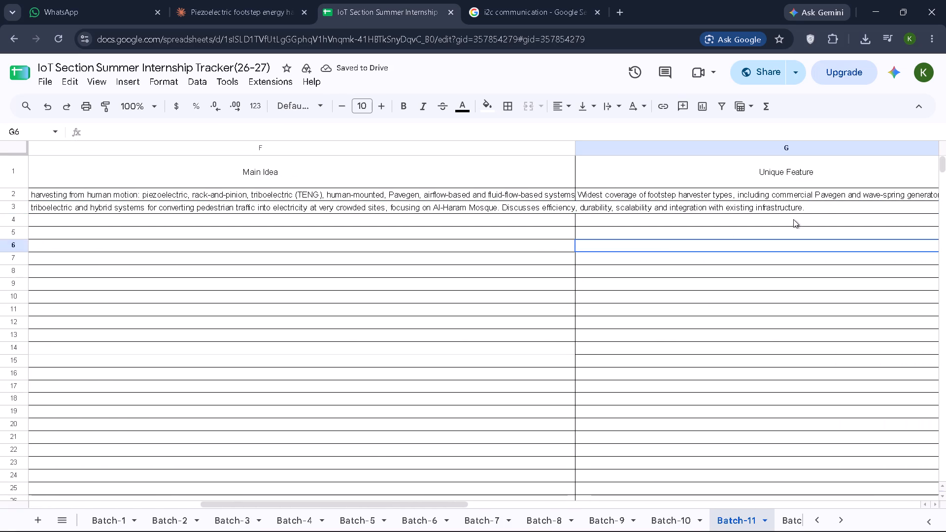
pyautogui.click(822, 209)
pyautogui.hotkey('alt', 'Tab')
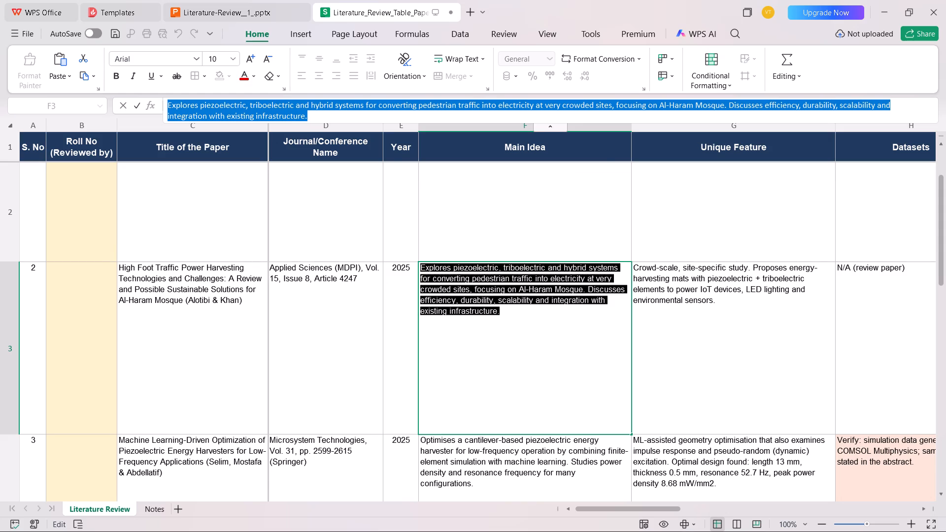
pyautogui.hscroll(-3, 709, 283)
pyautogui.doubleClick(643, 296)
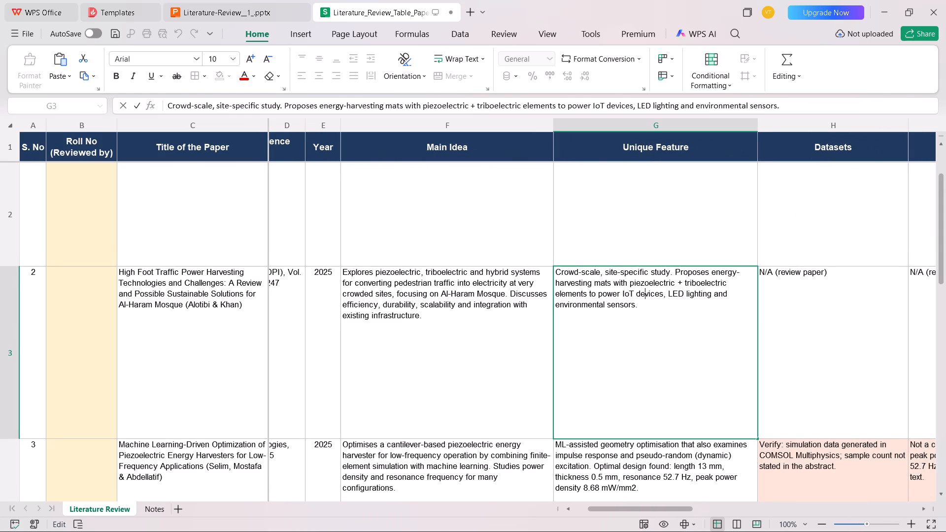
pyautogui.hotkey('ctrl', 'a')
pyautogui.hotkey('ctrl', 'c')
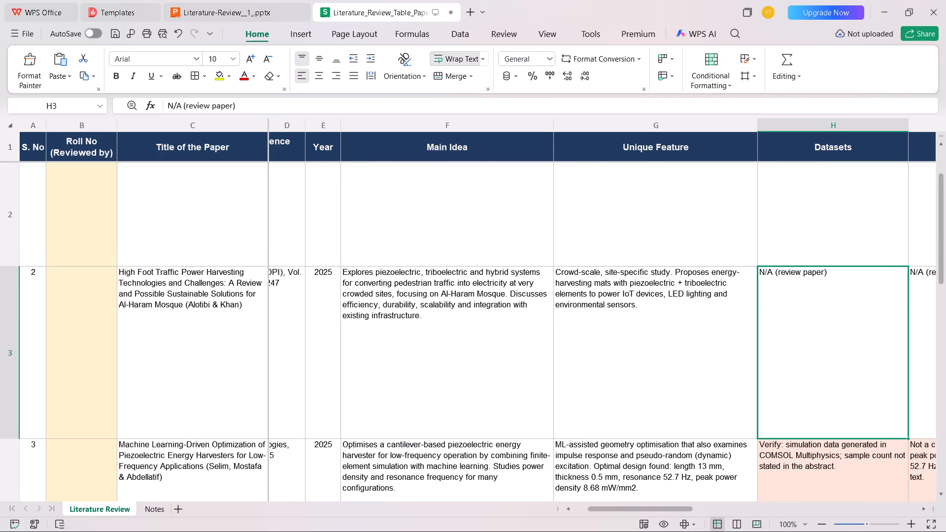
pyautogui.doubleClick(646, 310)
pyautogui.hotkey('ctrl', 'a')
pyautogui.hotkey('ctrl', 'c')
pyautogui.hotkey('ctrl', 'c')
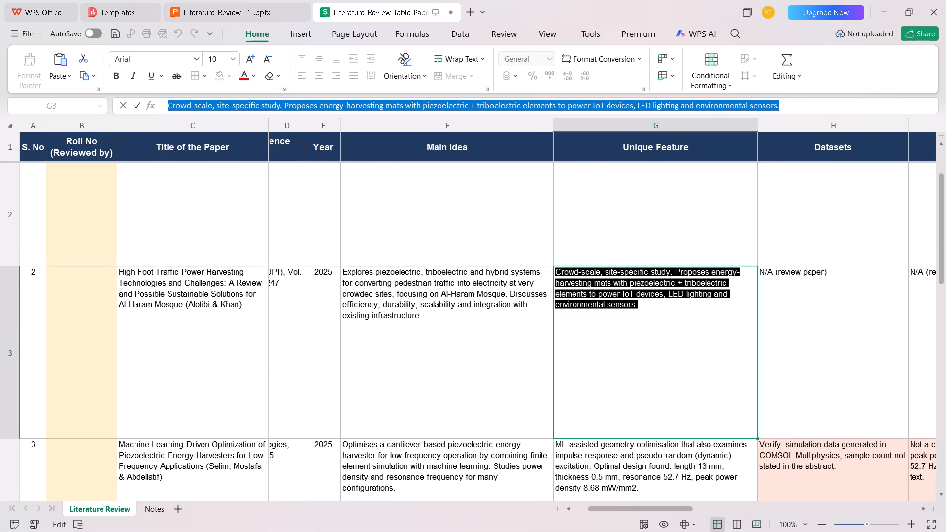
pyautogui.hotkey('alt', 'Tab')
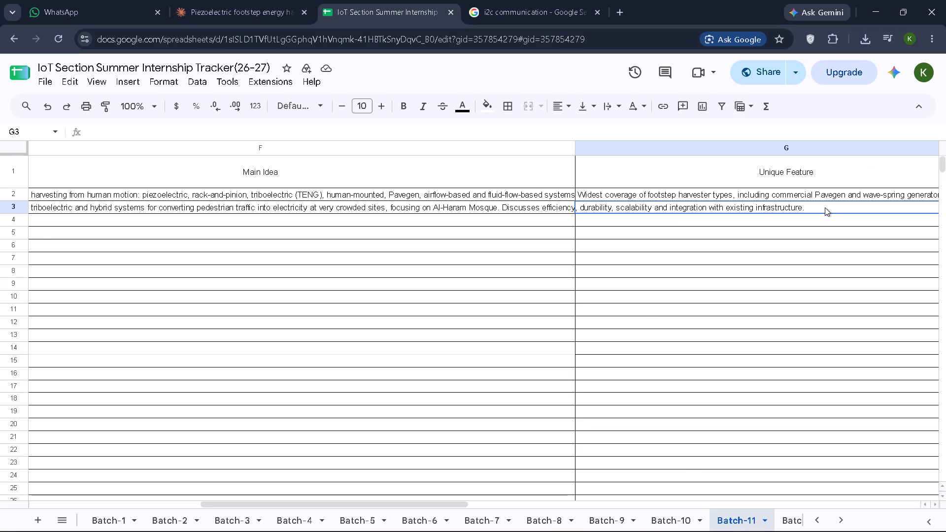
pyautogui.click(223, 135)
pyautogui.hotkey('ctrl', 'v')
pyautogui.hscroll(-1, 363, 222)
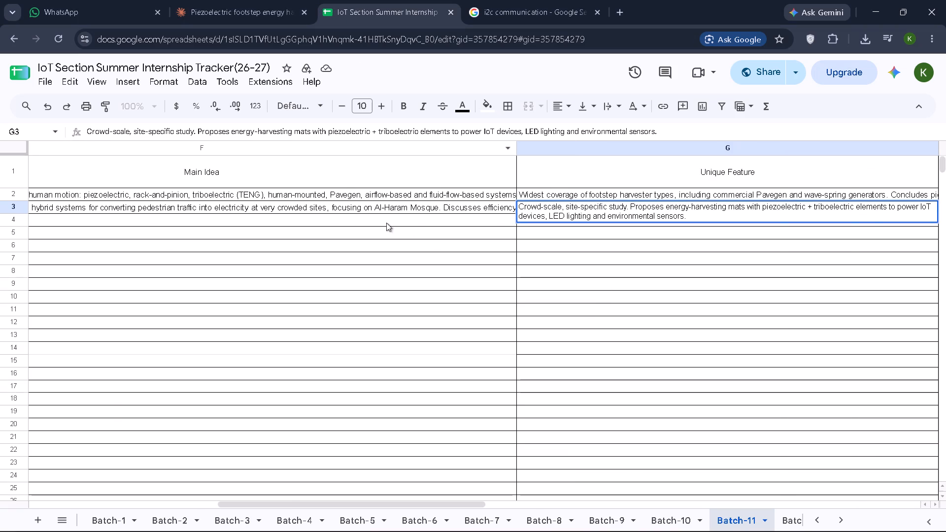
pyautogui.hscroll(-3, 386, 223)
pyautogui.click(520, 247)
# Copy paper 2's Datasets entry, N/A (review paper), from the WPS table into the tracker's cell H3.
pyautogui.hscroll(-4, 709, 229)
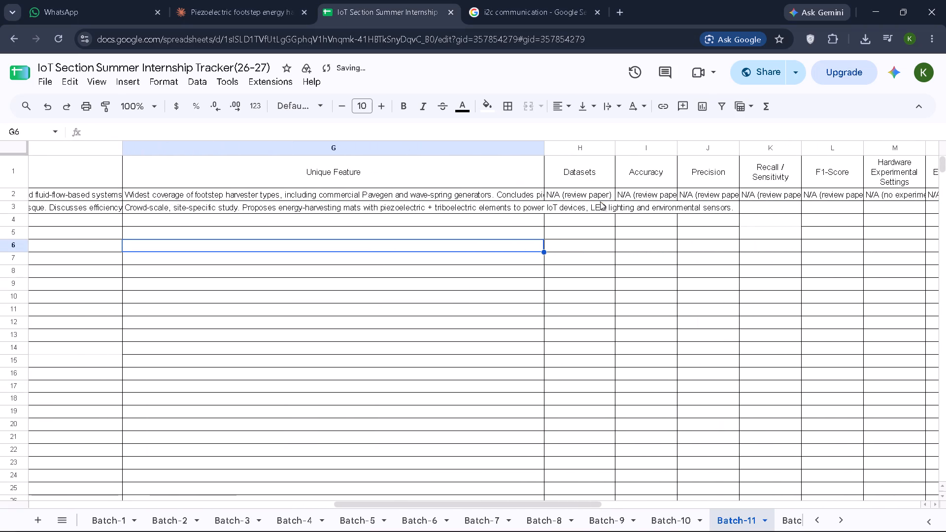
pyautogui.click(586, 211)
pyautogui.hotkey('alt', 'Tab')
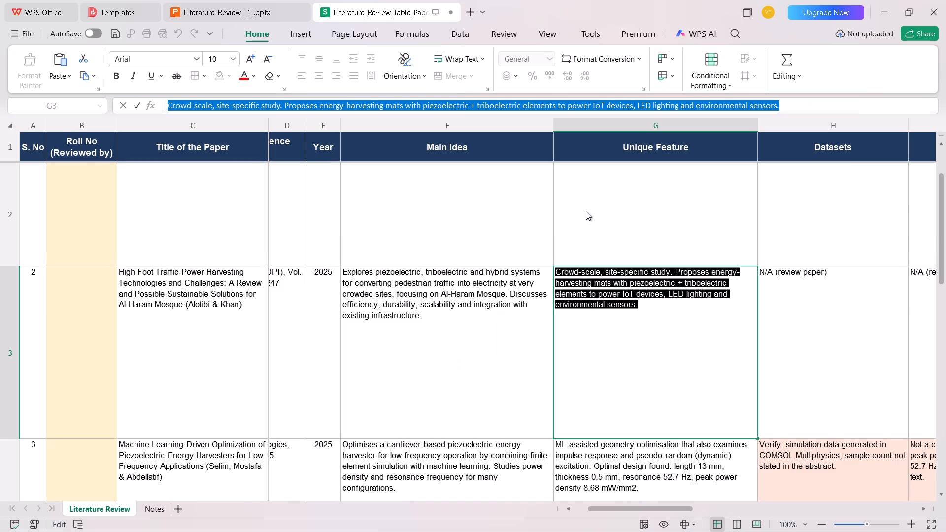
pyautogui.hscroll(-4, 651, 298)
pyautogui.hscroll(1, 448, 272)
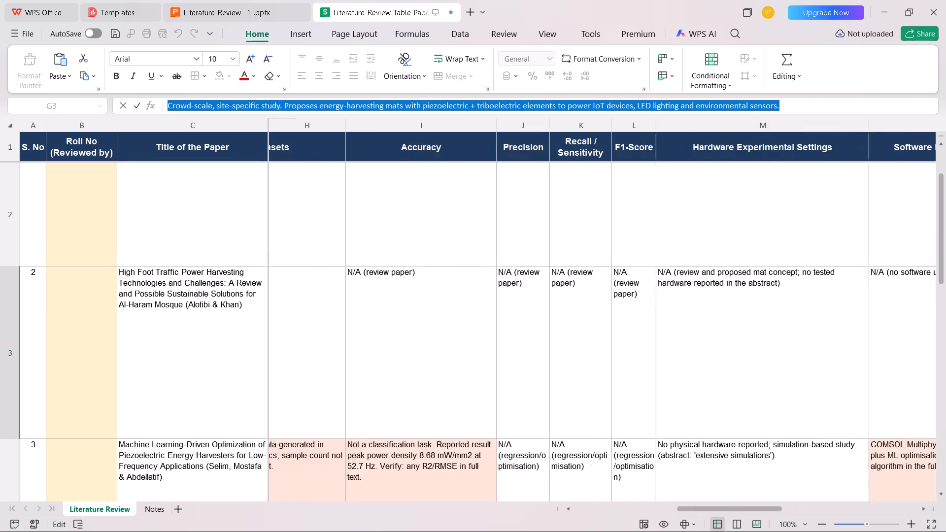
pyautogui.hscroll(2, 527, 302)
pyautogui.doubleClick(430, 283)
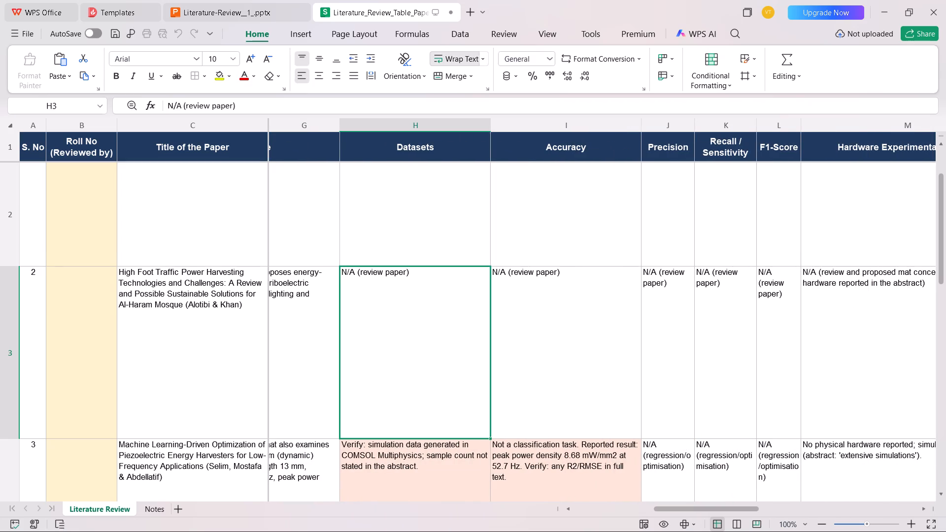
pyautogui.hotkey('ctrl', 'a')
pyautogui.hotkey('ctrl', 'c')
pyautogui.hotkey('ctrl', 'c')
pyautogui.keyDown('ctrl'); pyautogui.click(430, 283); pyautogui.keyUp('ctrl')
pyautogui.hotkey('alt', 'Tab')
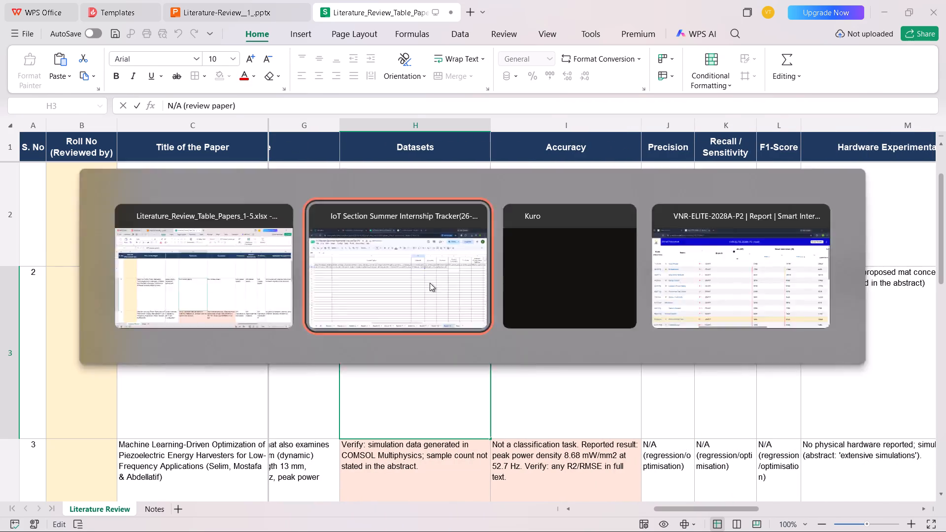
pyautogui.click(279, 135)
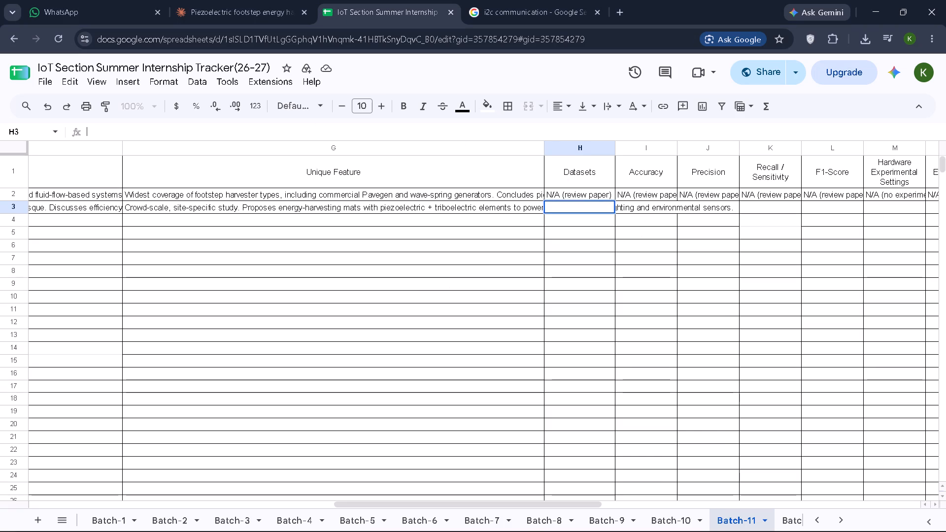
pyautogui.hotkey('ctrl', 'v')
pyautogui.click(643, 206)
# Fill paper 2's Accuracy and Precision in the tracker's cells I3 and J3 with N/A (review paper).
pyautogui.click(163, 134)
pyautogui.hotkey('ctrl', 'v')
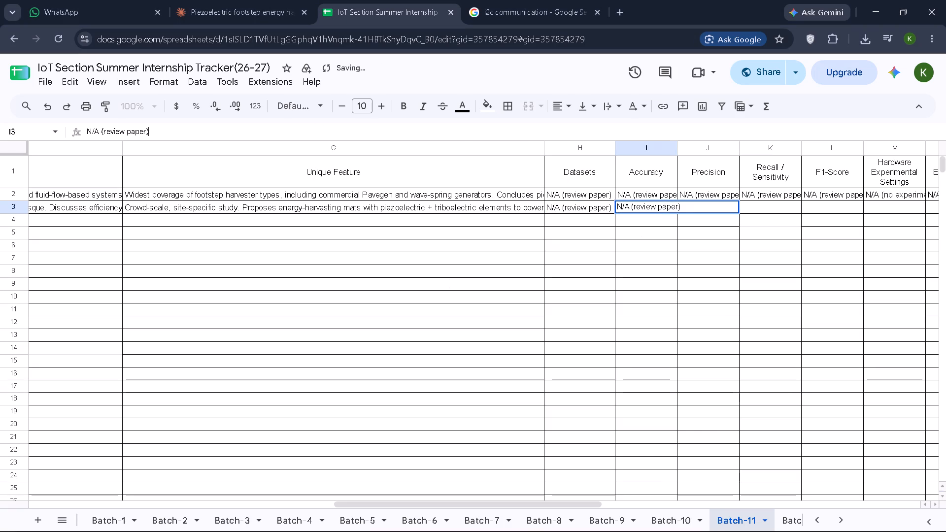
pyautogui.hotkey('alt', 'Tab')
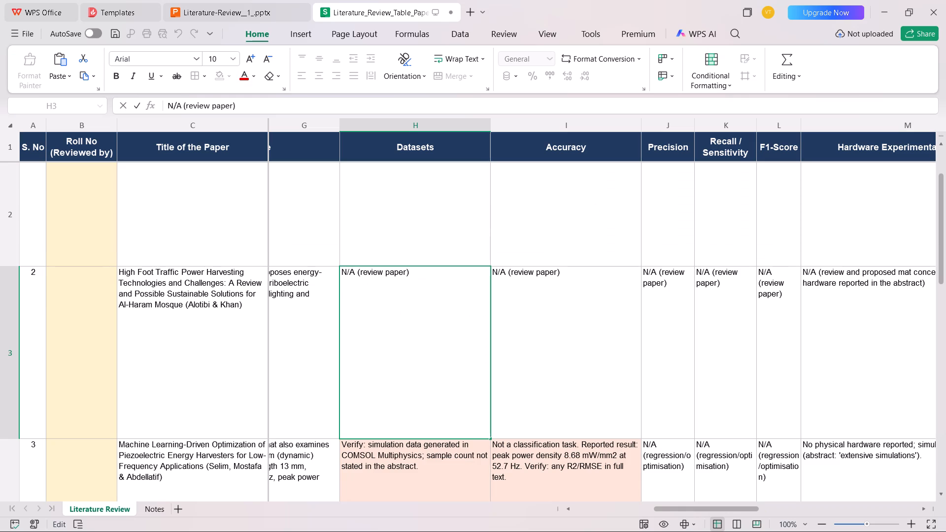
pyautogui.hscroll(-3, 672, 297)
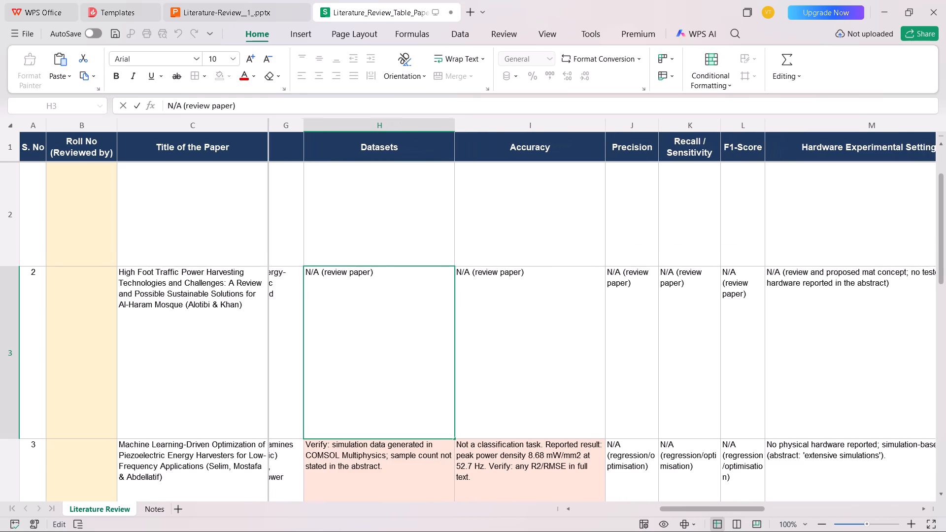
pyautogui.hscroll(-1, 660, 295)
pyautogui.hotkey('alt', 'Tab')
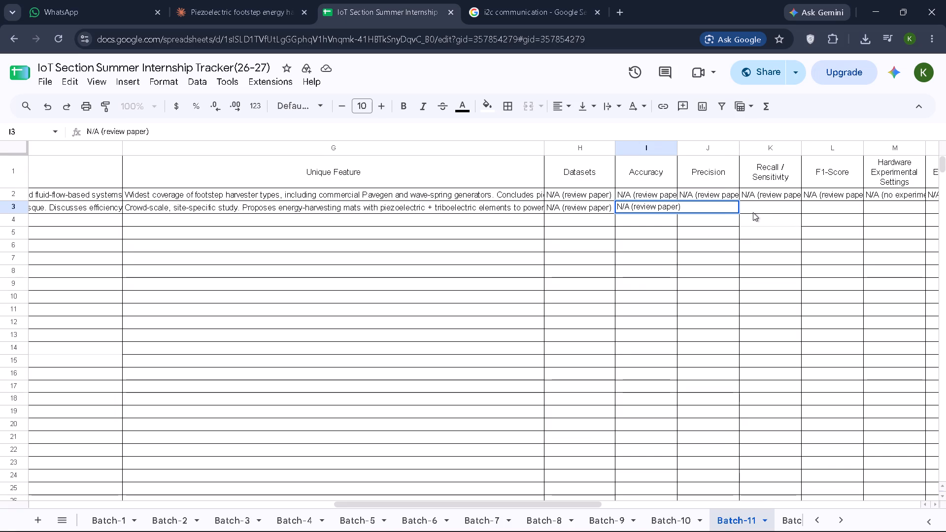
pyautogui.click(712, 208)
pyautogui.click(755, 208)
pyautogui.click(724, 211)
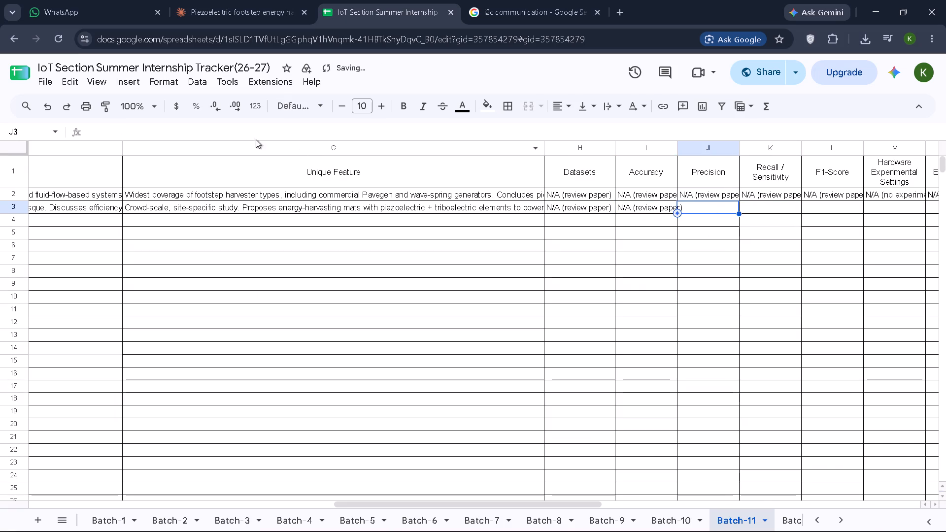
pyautogui.click(229, 132)
pyautogui.hotkey('ctrl', 'v')
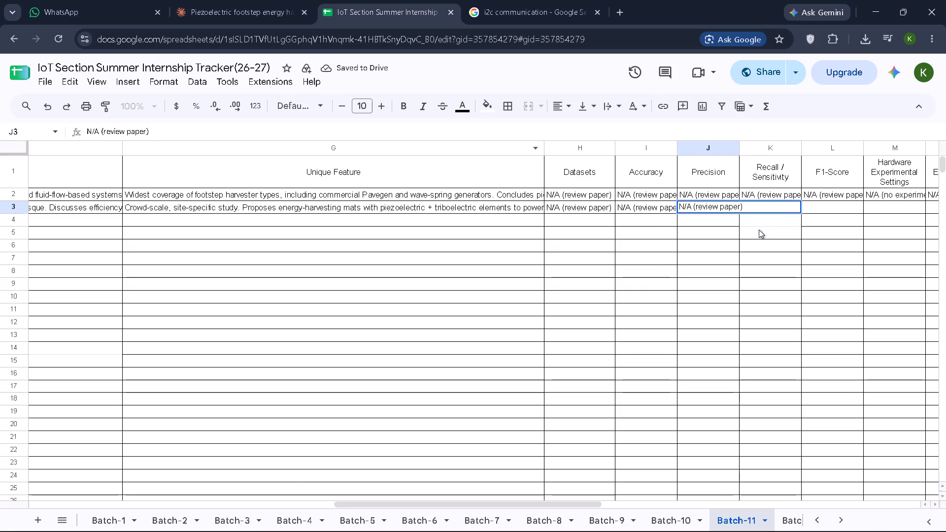
# Fill paper 2's Recall / Sensitivity and F1-Score in the tracker's cells K3 and L3 with N/A (review paper).
pyautogui.click(759, 230)
pyautogui.click(772, 207)
pyautogui.click(185, 124)
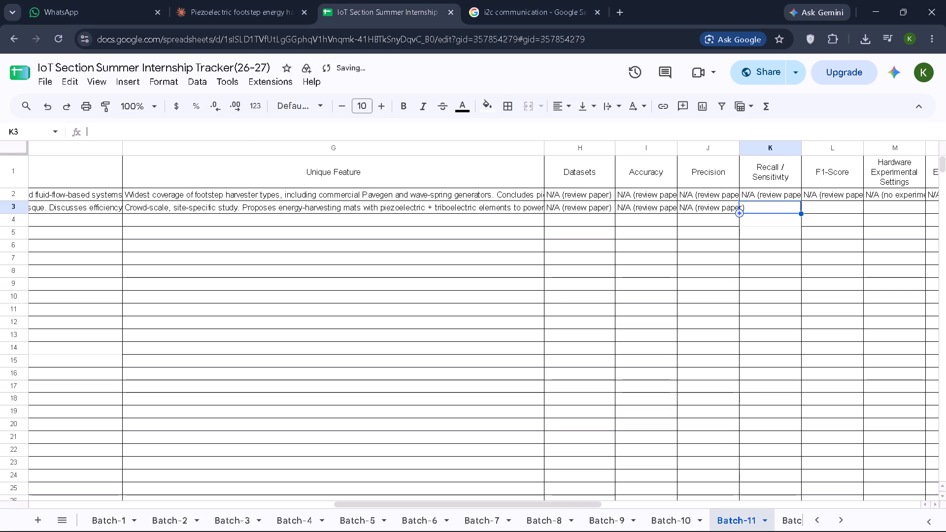
pyautogui.hotkey('ctrl', 'v')
pyautogui.click(847, 235)
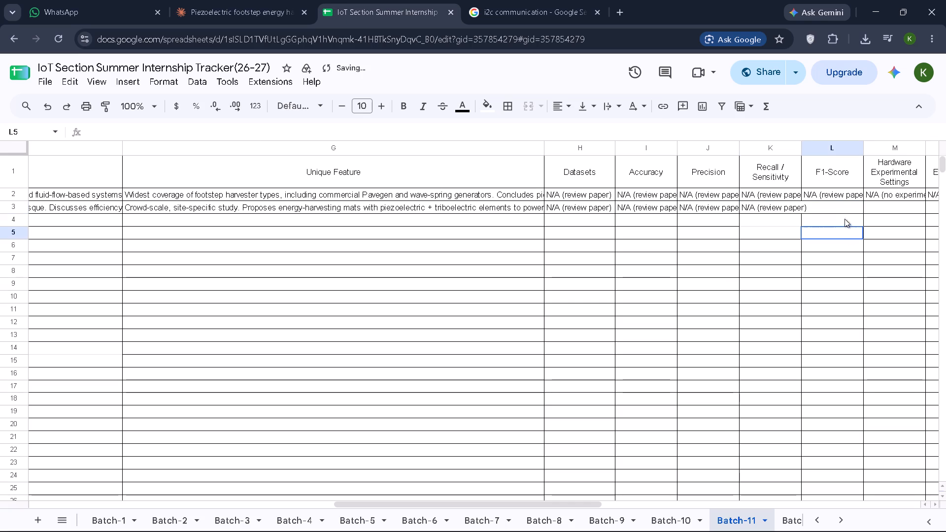
pyautogui.click(836, 205)
pyautogui.click(278, 128)
pyautogui.hotkey('ctrl', 'v')
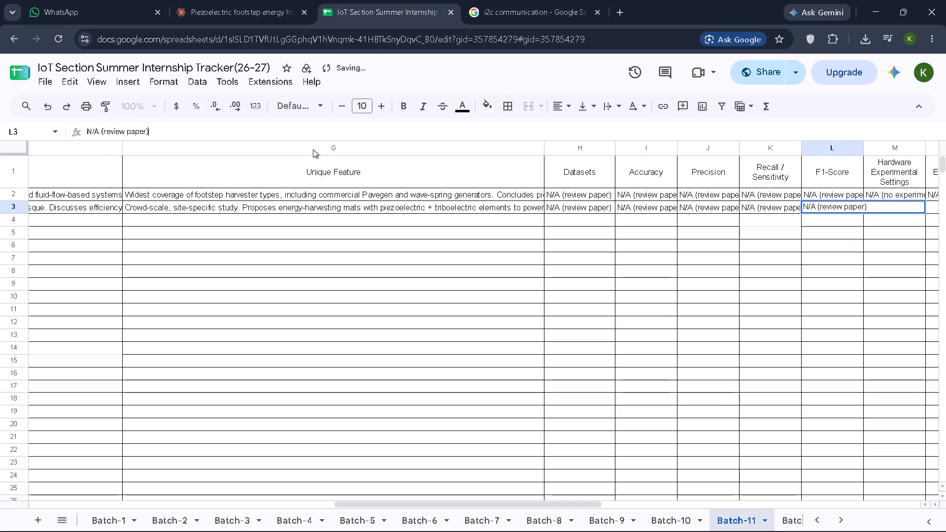
pyautogui.moveTo(562, 294); pyautogui.dragTo(566, 295)
# Copy paper 2's Hardware Experimental Settings, beginning N/A (review and proposed mat concept, from the WPS table into the tracker's cell M3.
pyautogui.hscroll(-2, 872, 248)
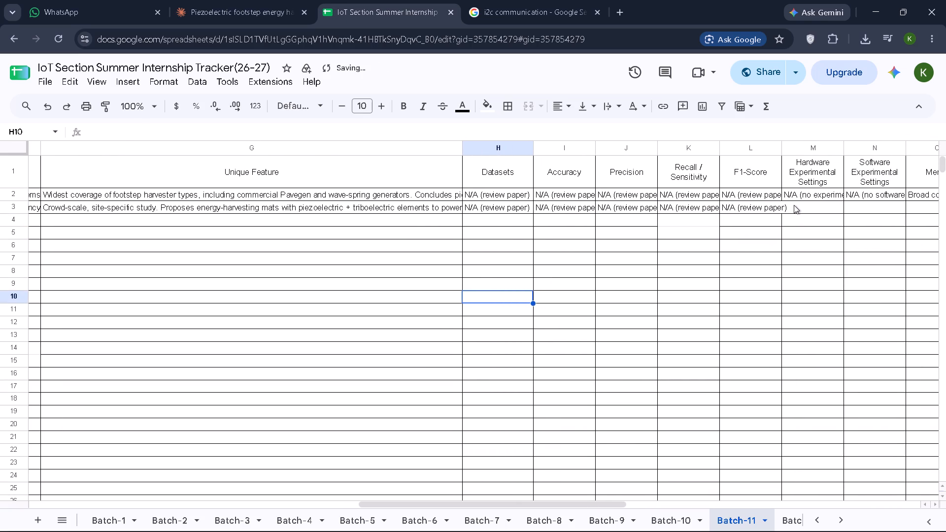
pyautogui.hotkey('alt', 'Tab')
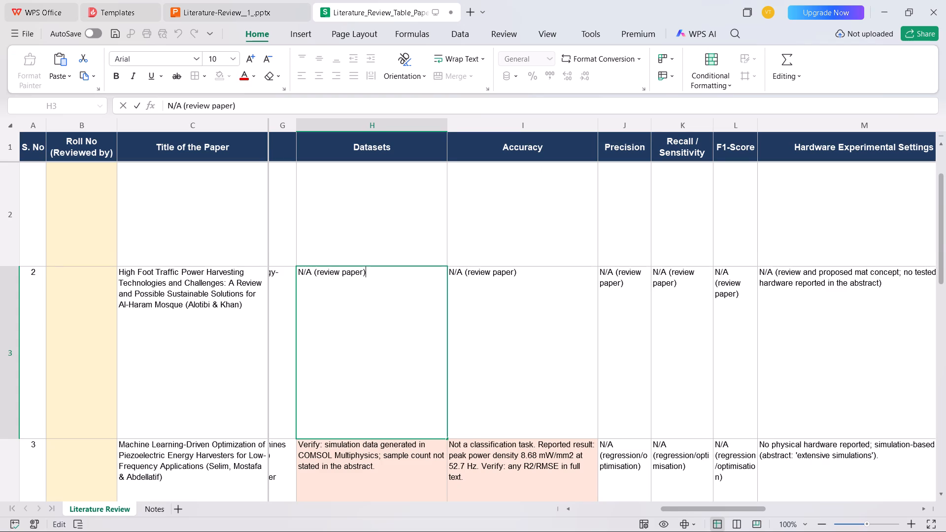
pyautogui.hscroll(-4, 817, 311)
pyautogui.hscroll(-1, 743, 301)
pyautogui.doubleClick(742, 299)
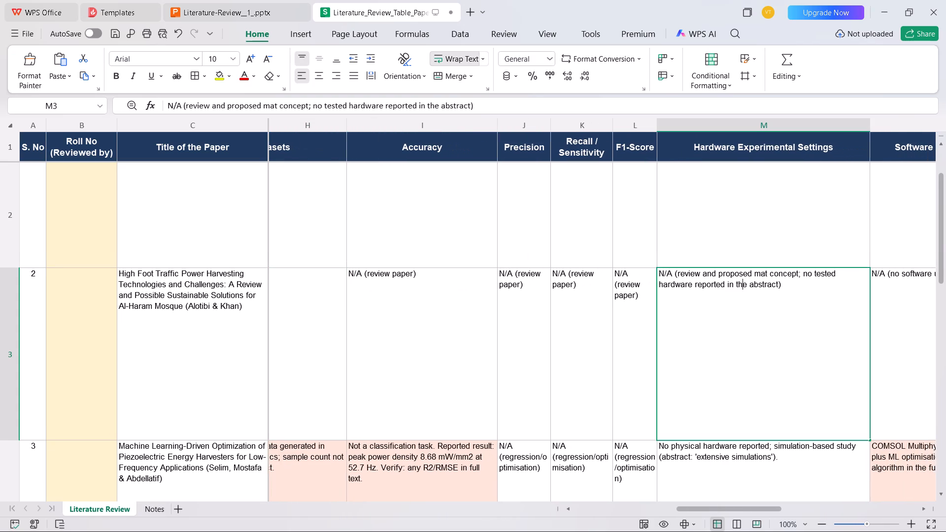
pyautogui.hotkey('ctrl', 'a')
pyautogui.hotkey('ctrl', 'c')
pyautogui.hotkey('ctrl', 'c')
pyautogui.click(735, 306)
pyautogui.click(576, 343)
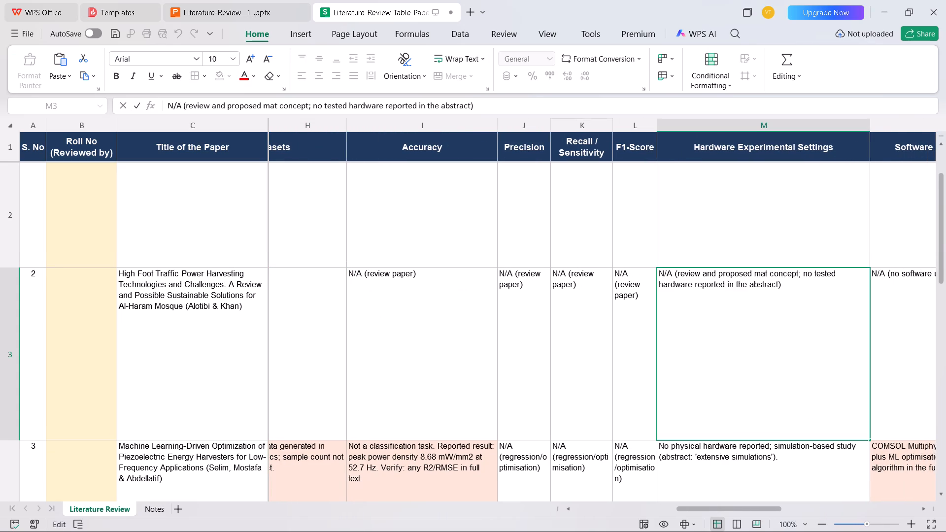
pyautogui.hscroll(-6, 676, 348)
pyautogui.hscroll(-1, 781, 341)
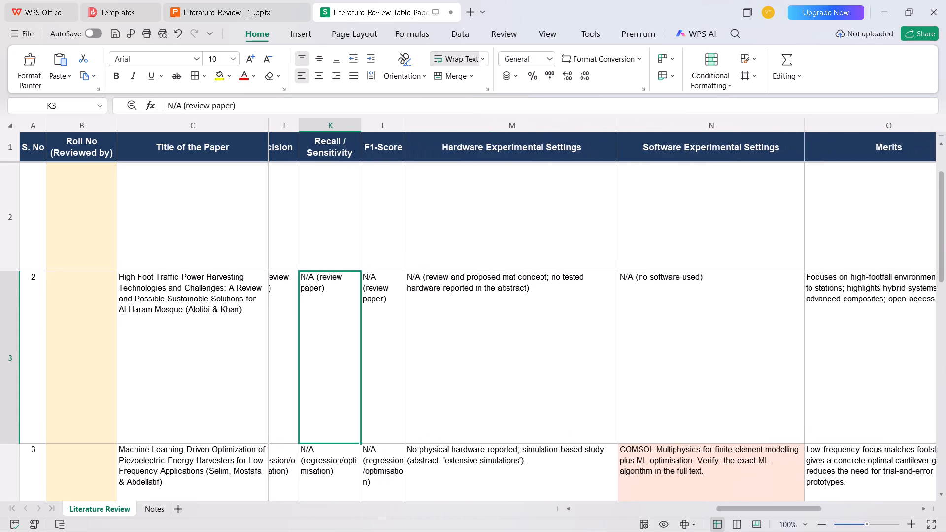
pyautogui.hotkey('alt', 'Tab')
pyautogui.click(808, 205)
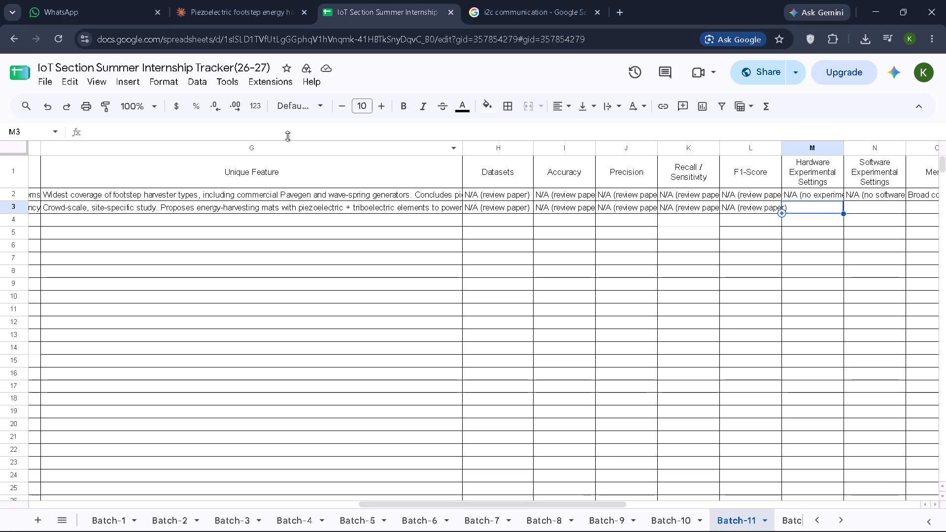
pyautogui.click(271, 129)
pyautogui.hotkey('ctrl', 'v')
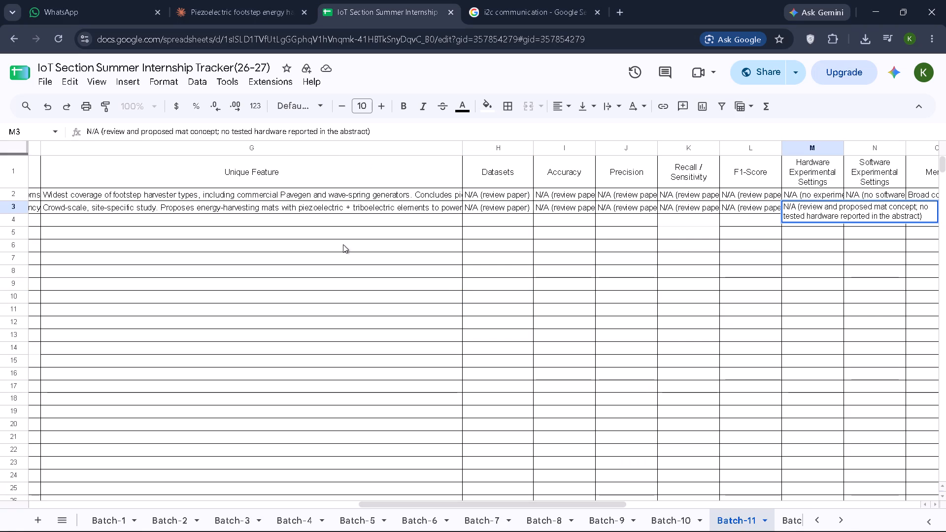
pyautogui.click(710, 233)
# Copy paper 2's Software Experimental Settings entry, N/A (no software used), from the WPS table into the tracker's cell N3.
pyautogui.hscroll(-3, 789, 234)
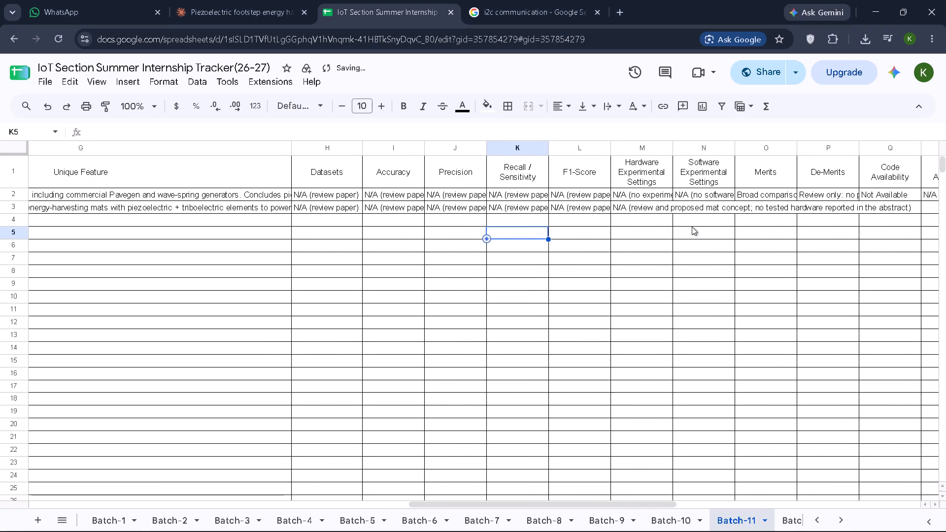
pyautogui.hotkey('alt', 'Tab')
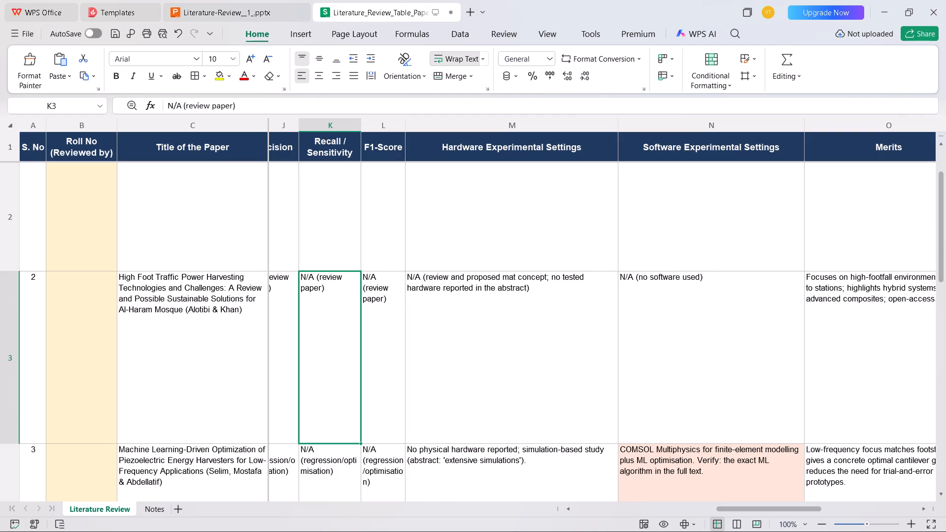
pyautogui.hotkey('alt', 'Tab')
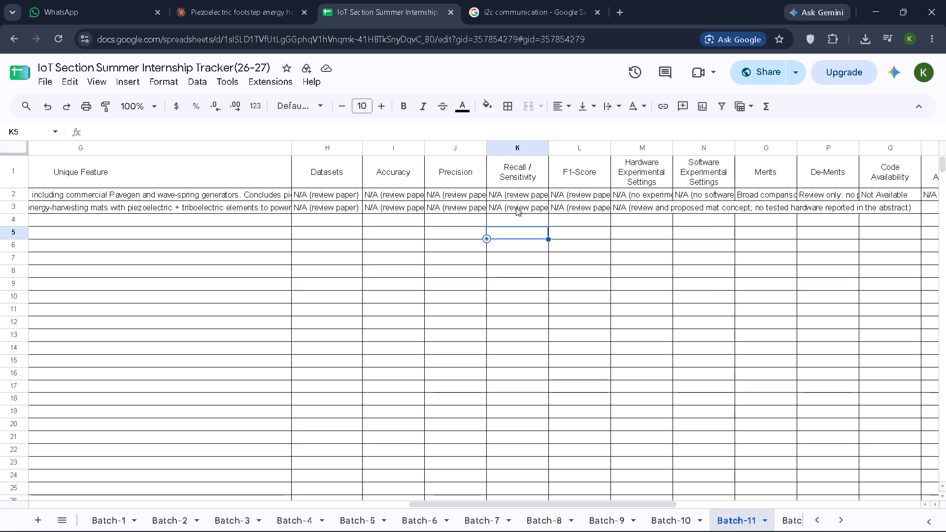
pyautogui.click(695, 211)
pyautogui.click(646, 209)
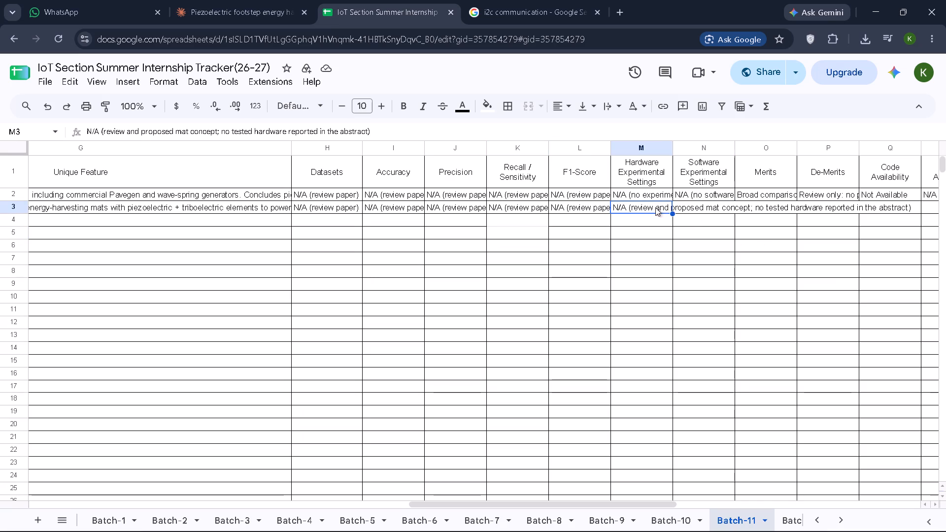
pyautogui.click(687, 207)
pyautogui.hotkey('alt', 'Tab')
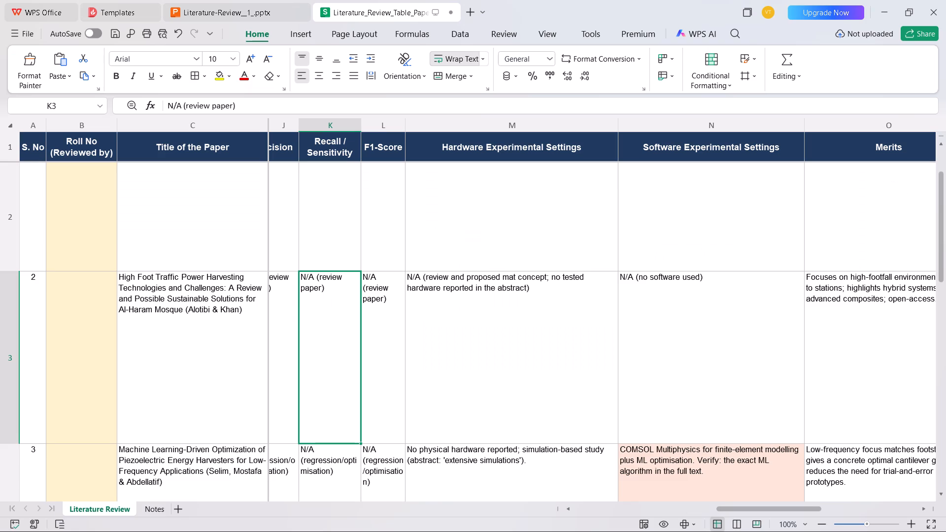
pyautogui.hscroll(-3, 691, 296)
pyautogui.doubleClick(568, 302)
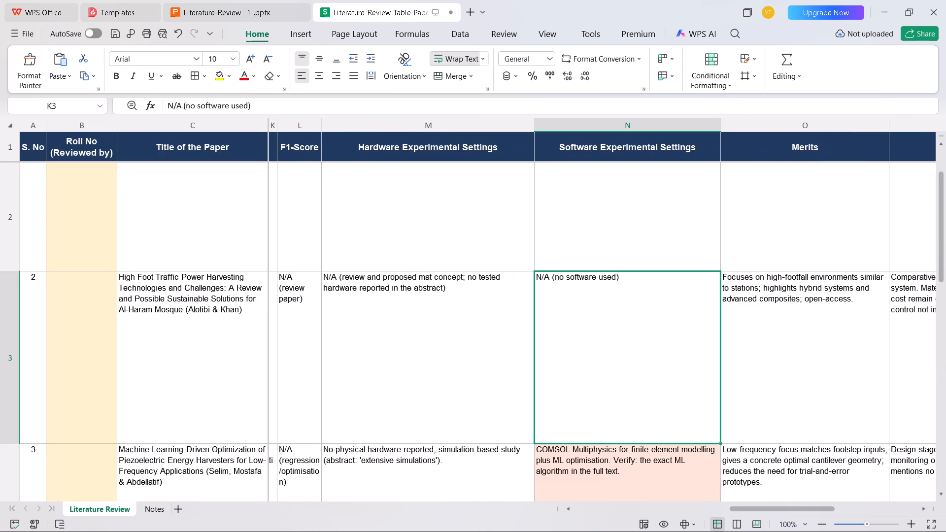
pyautogui.hotkey('ctrl', 'a')
pyautogui.hotkey('ctrl', 'c')
pyautogui.hotkey('ctrl', 'c')
pyautogui.click(575, 310)
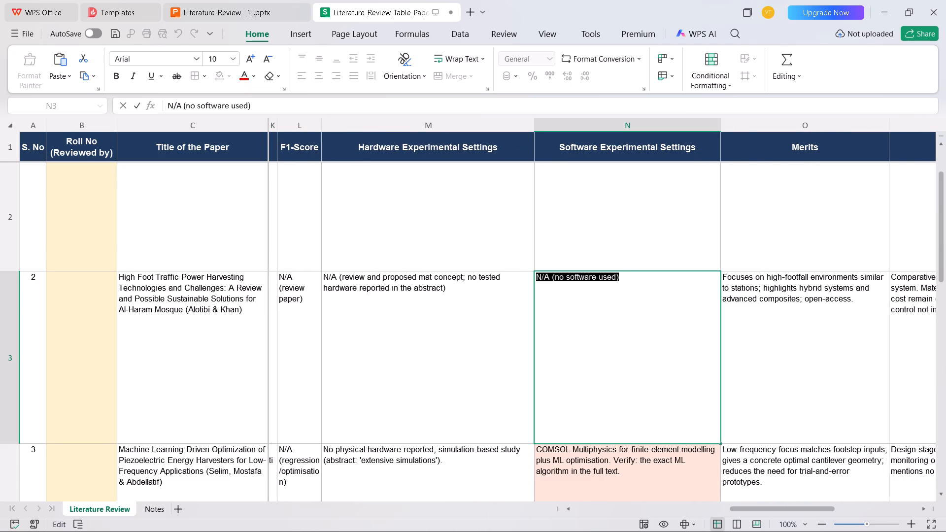
pyautogui.hscroll(-5, 610, 322)
pyautogui.hscroll(-4, 752, 316)
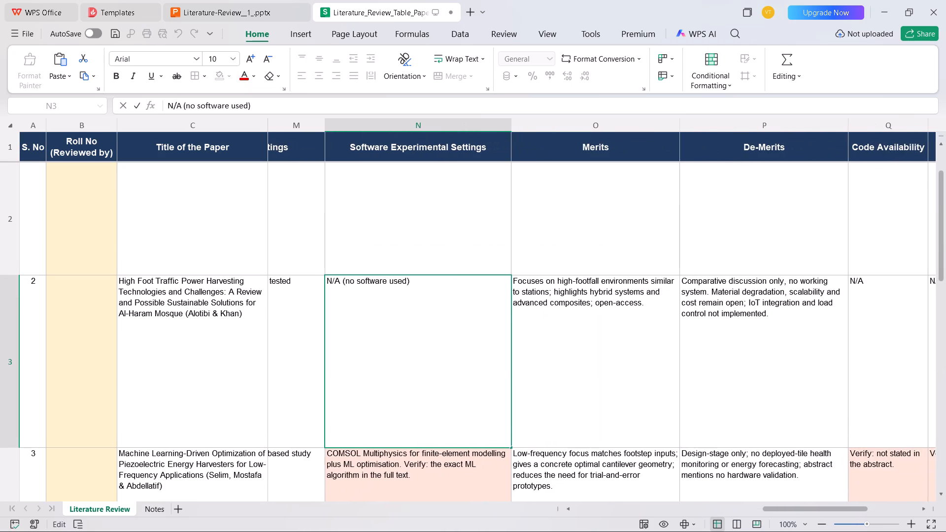
pyautogui.hotkey('alt', 'Tab')
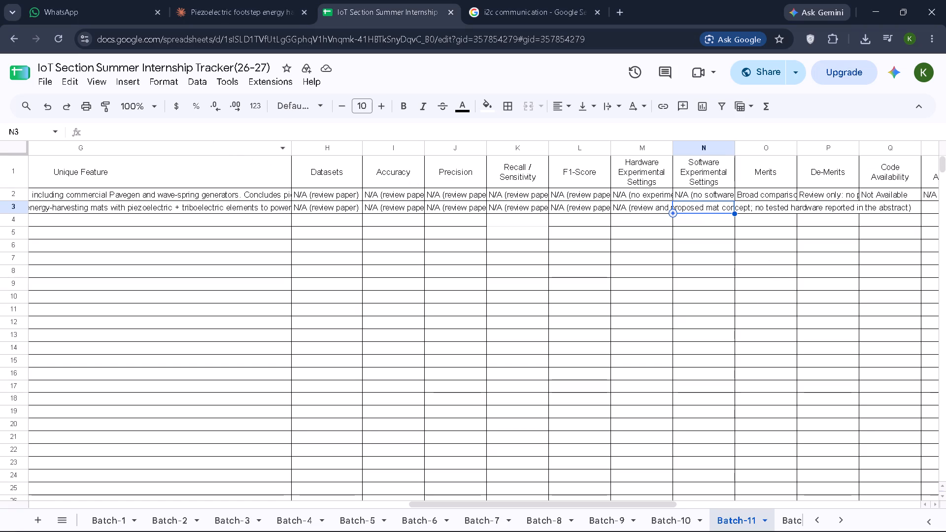
pyautogui.click(194, 129)
pyautogui.hotkey('ctrl', 'v')
pyautogui.click(682, 258)
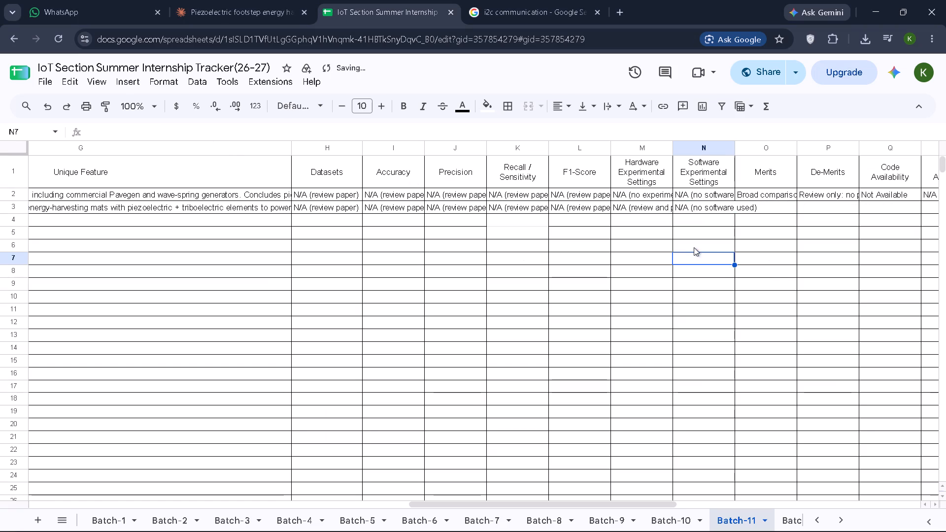
# Copy paper 2's Merits, beginning Focuses on high-footfall environments, from the WPS table into the tracker's cell O3.
pyautogui.click(769, 206)
pyautogui.hotkey('alt', 'Tab')
pyautogui.doubleClick(606, 313)
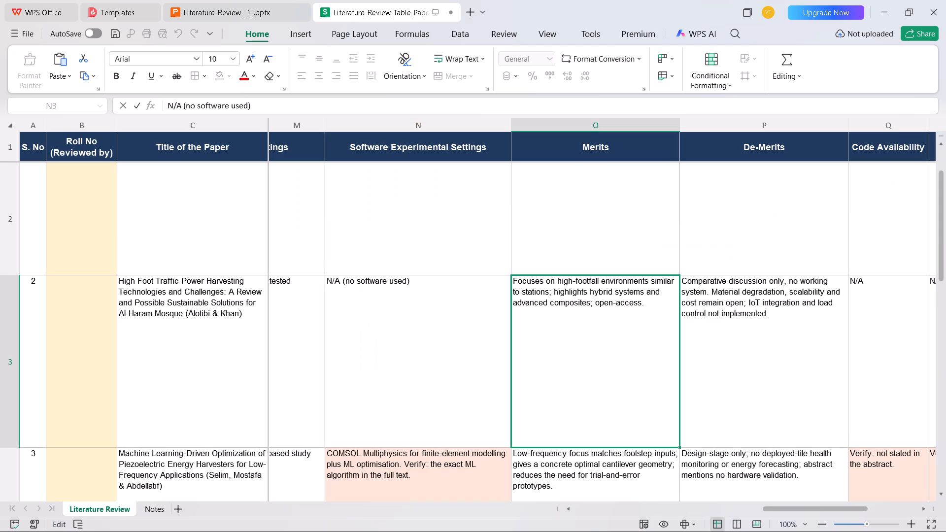
pyautogui.hotkey('ctrl', 'a')
pyautogui.hotkey('ctrl', 'c')
pyautogui.hotkey('ctrl', 'c')
pyautogui.click(650, 357)
pyautogui.doubleClick(748, 327)
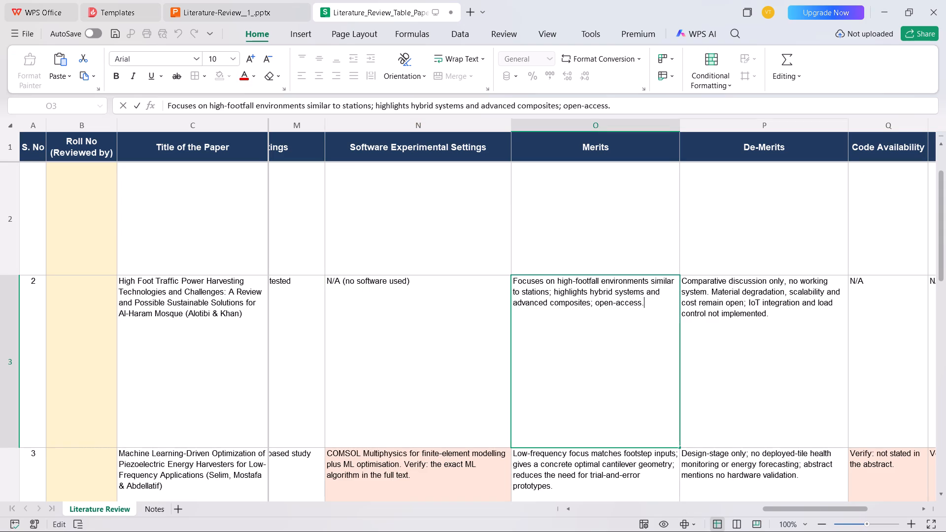
pyautogui.hotkey('alt', 'Tab')
pyautogui.hotkey('ctrl', 'v')
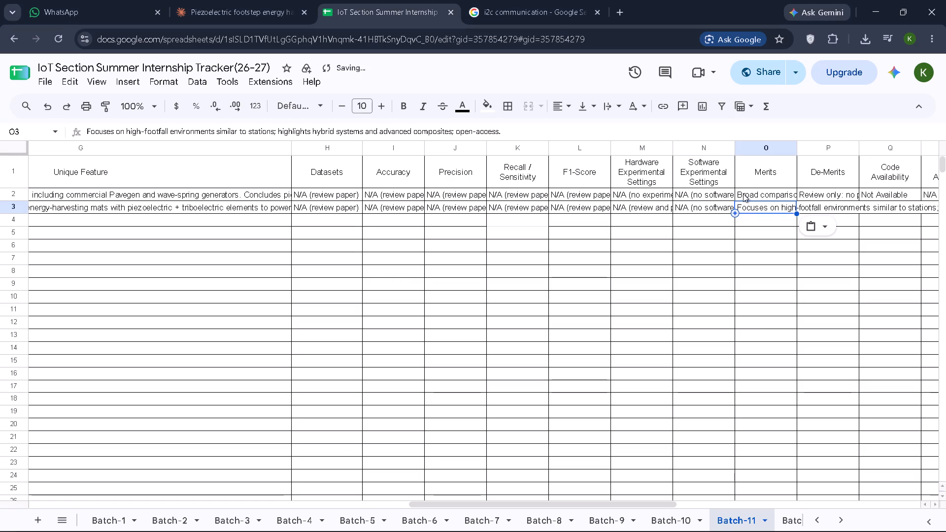
pyautogui.click(805, 271)
# Copy paper 2's De-Merits, beginning Comparative discussion only, no working system, from the WPS table into the tracker's cell P3.
pyautogui.click(816, 208)
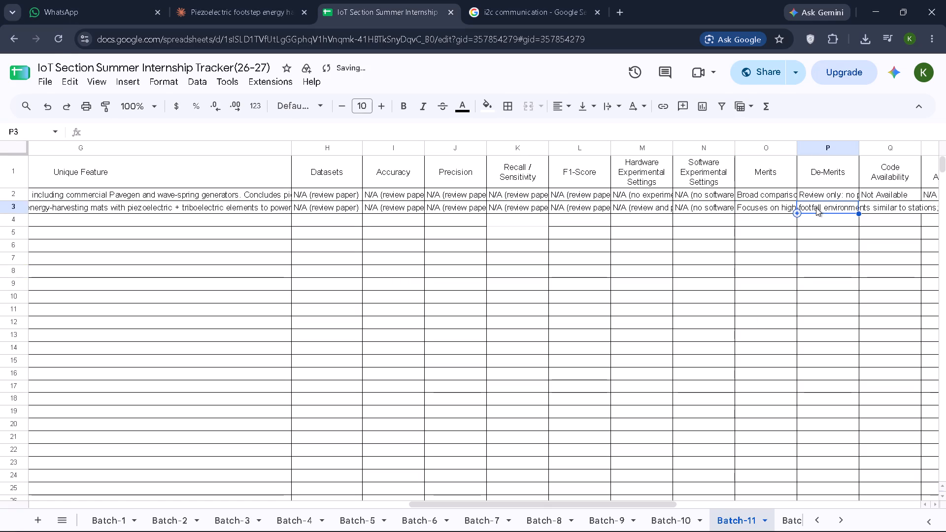
pyautogui.hotkey('alt', 'Tab')
pyautogui.doubleClick(774, 309)
pyautogui.hotkey('ctrl', 'a')
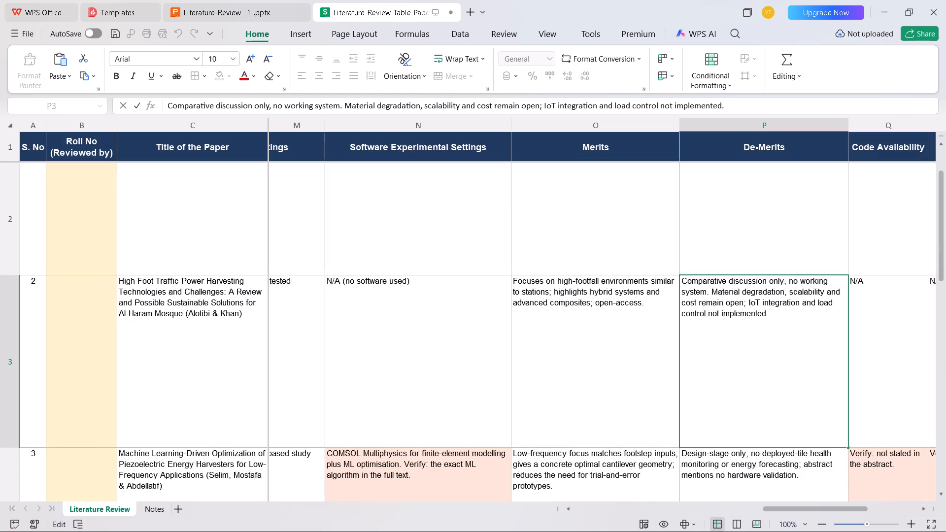
pyautogui.hotkey('ctrl', 'c')
pyautogui.hotkey('ctrl', 'c')
pyautogui.click(714, 323)
pyautogui.hscroll(-4, 714, 323)
pyautogui.hscroll(-7, 862, 357)
pyautogui.hotkey('alt', 'Tab')
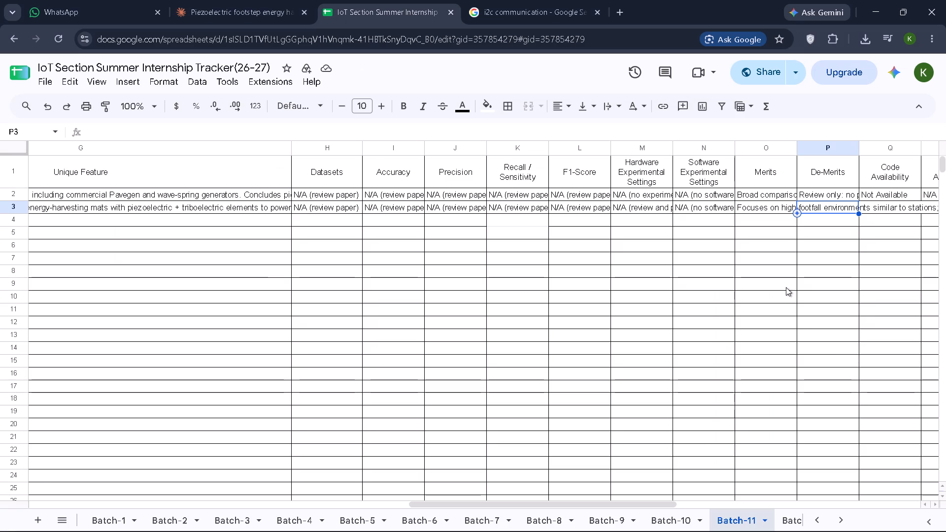
pyautogui.click(115, 129)
pyautogui.hotkey('ctrl', 'v')
pyautogui.click(579, 363)
pyautogui.hscroll(-1, 788, 264)
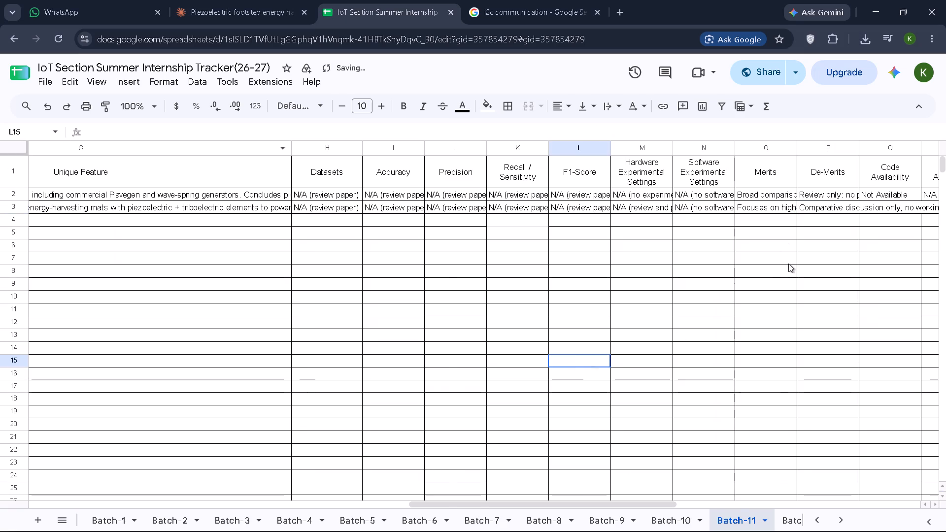
# Copy paper 2's Code Availability entry, N/A, from the WPS table into the tracker's cell Q3.
pyautogui.hscroll(-2, 788, 264)
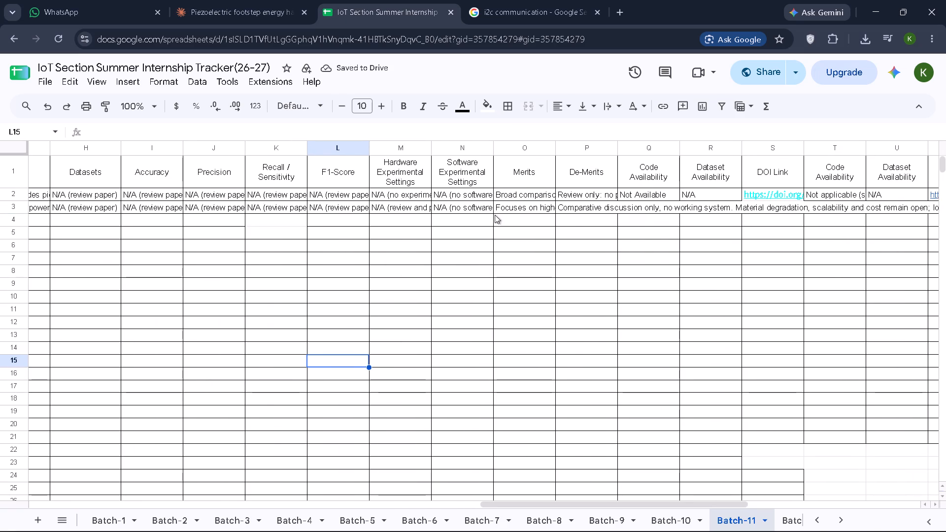
pyautogui.hscroll(-1, 666, 173)
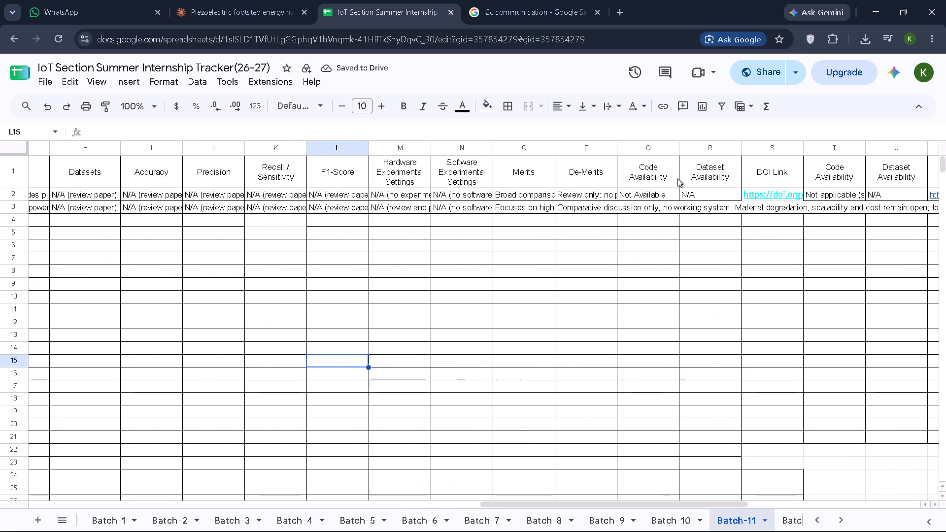
pyautogui.hscroll(-1, 677, 178)
pyautogui.click(605, 209)
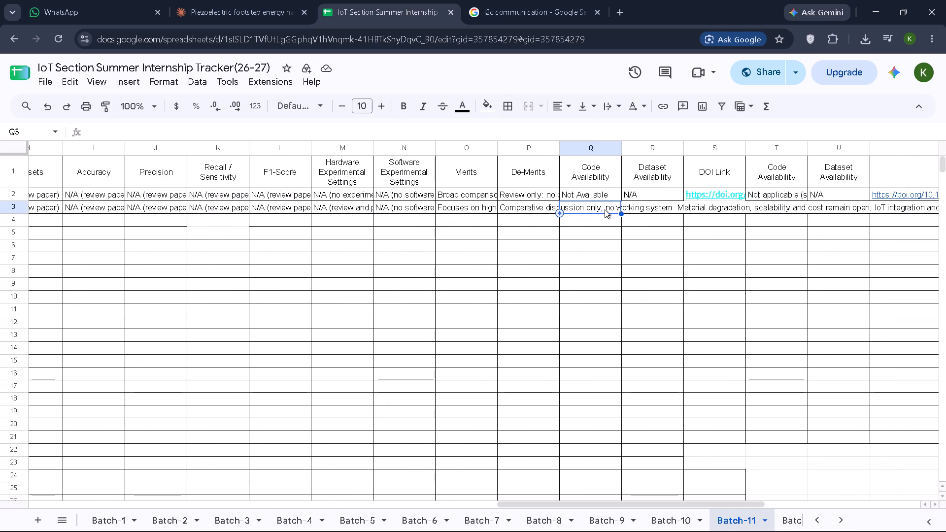
pyautogui.click(537, 204)
pyautogui.click(576, 204)
pyautogui.hotkey('alt', 'Tab')
pyautogui.doubleClick(742, 301)
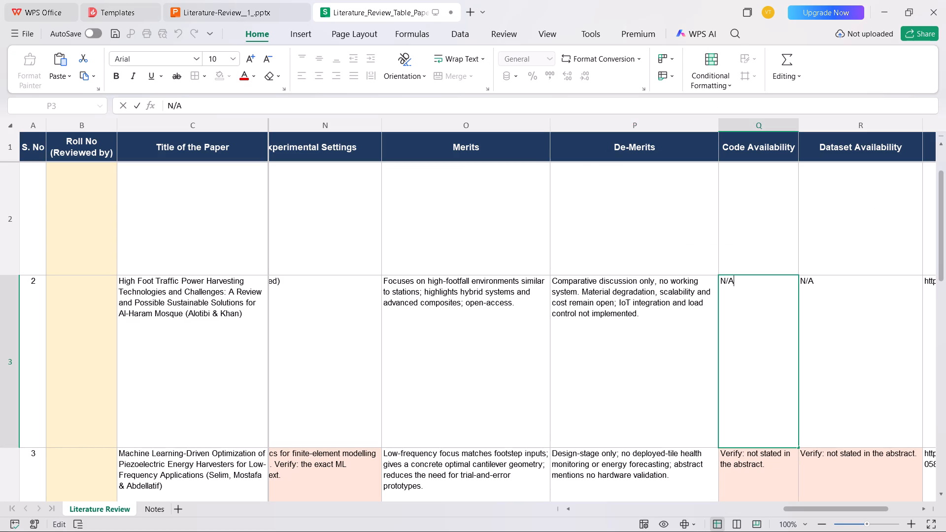
pyautogui.hotkey('ctrl', 'a')
pyautogui.hotkey('ctrl', 'c')
pyautogui.hotkey('ctrl', 'c')
pyautogui.hscroll(-4, 738, 303)
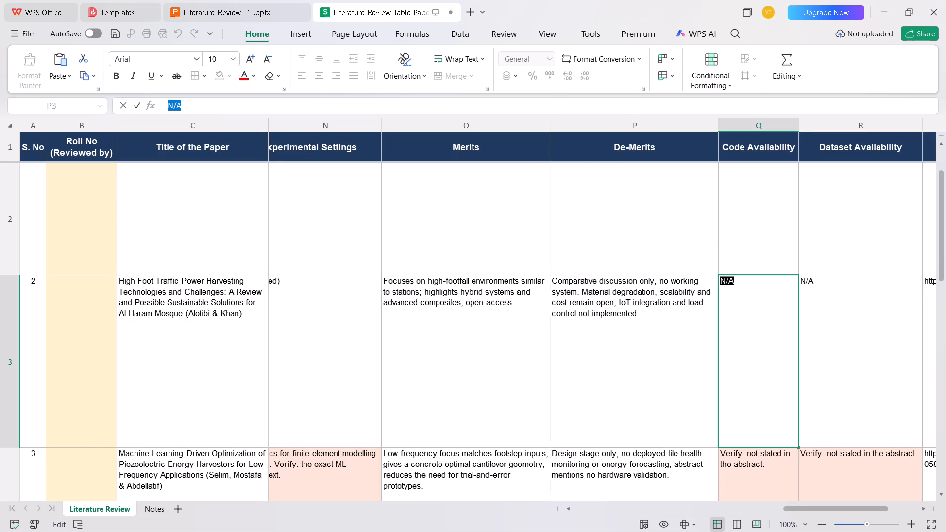
pyautogui.hscroll(-7, 850, 324)
pyautogui.hscroll(-1, 779, 313)
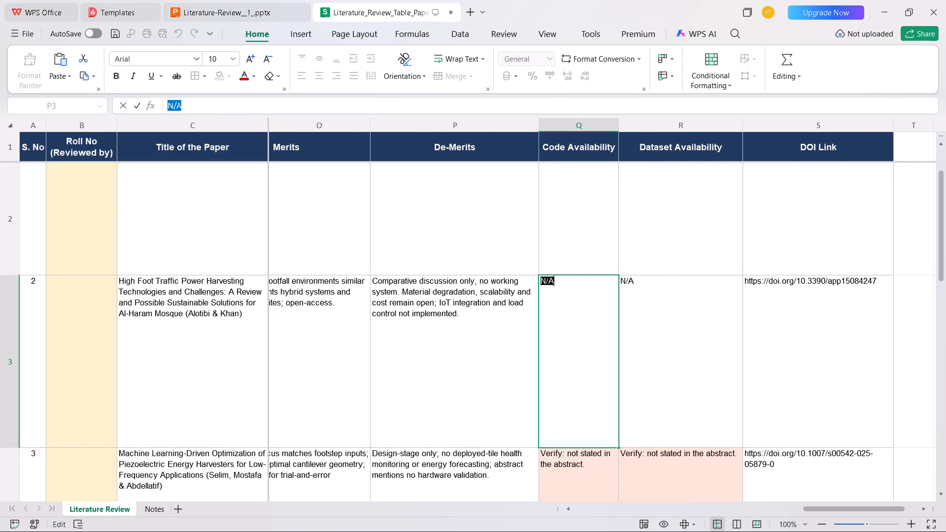
pyautogui.hotkey('alt', 'Tab')
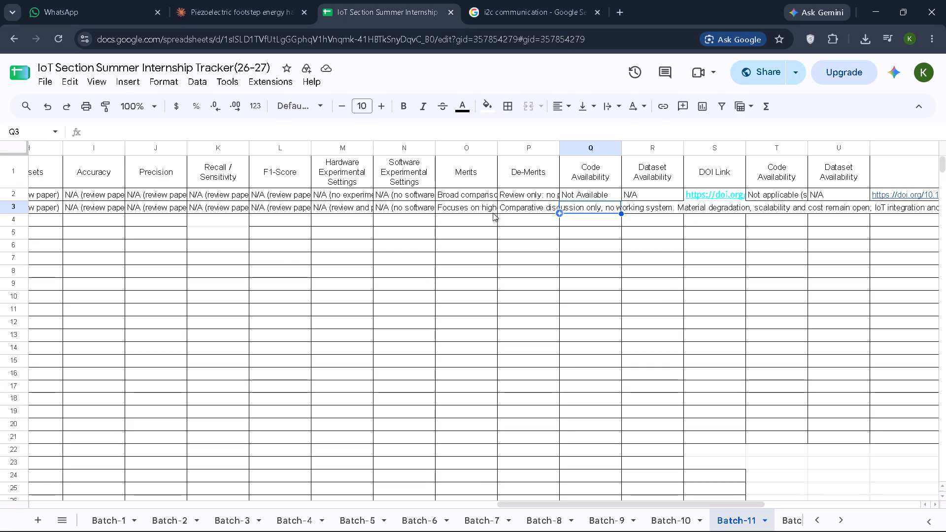
pyautogui.click(173, 133)
pyautogui.hotkey('ctrl', 'v')
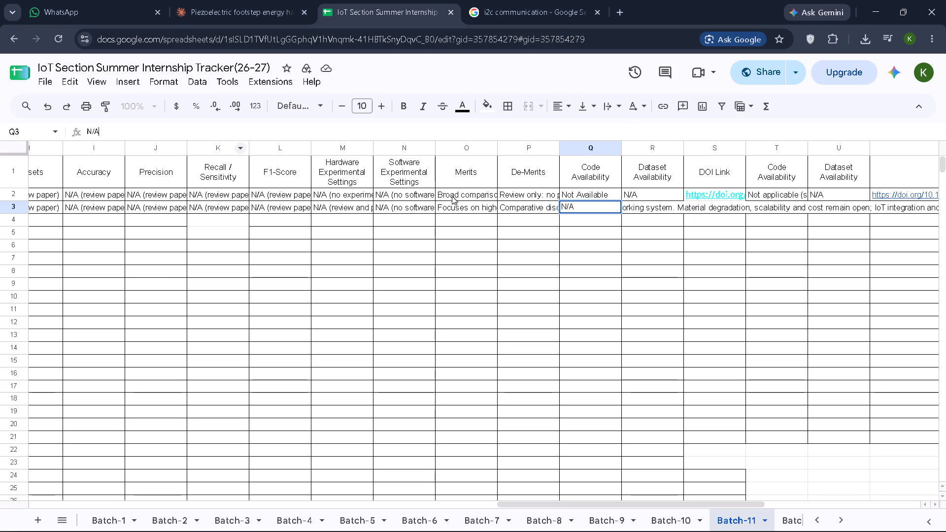
pyautogui.click(550, 131)
# Paste the same N/A entry as paper 2's Dataset Availability in the tracker's cell R3.
pyautogui.click(661, 202)
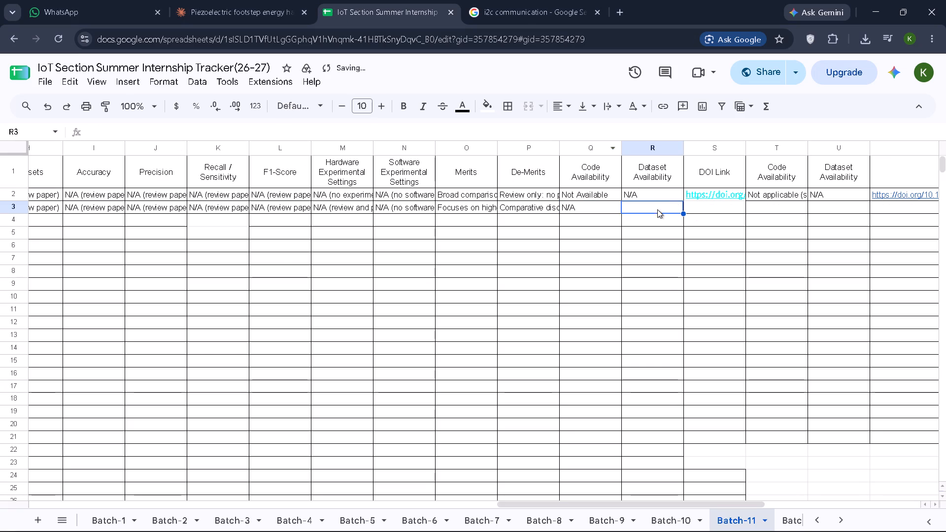
pyautogui.click(323, 133)
pyautogui.hotkey('ctrl', 'v')
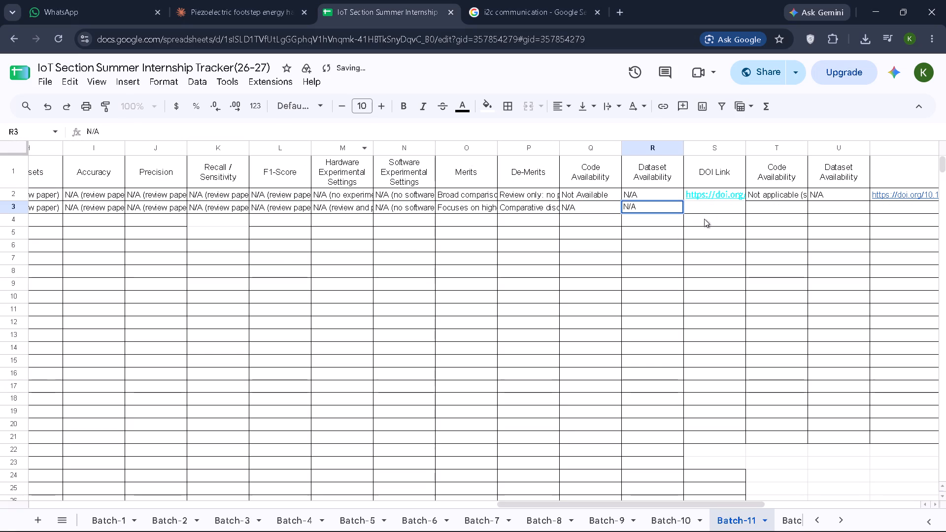
pyautogui.click(717, 204)
pyautogui.hotkey('alt', 'Tab')
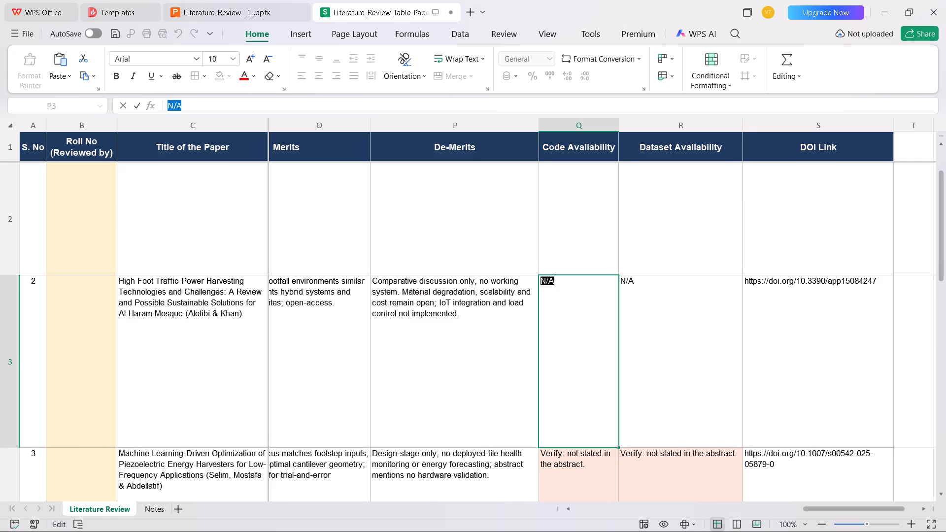
pyautogui.click(768, 288)
pyautogui.doubleClick(777, 307)
pyautogui.hotkey('ctrl', 'a')
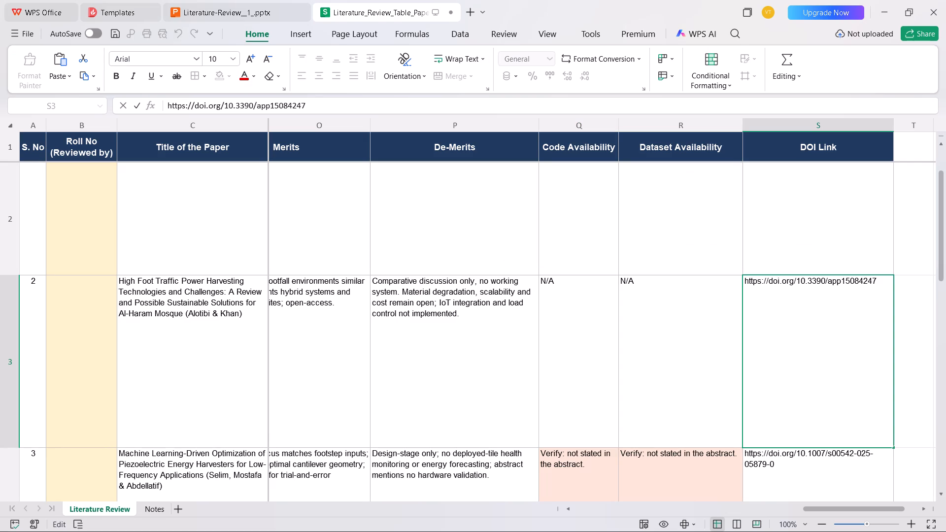
pyautogui.hotkey('ctrl', 'c')
pyautogui.hotkey('alt', 'Tab')
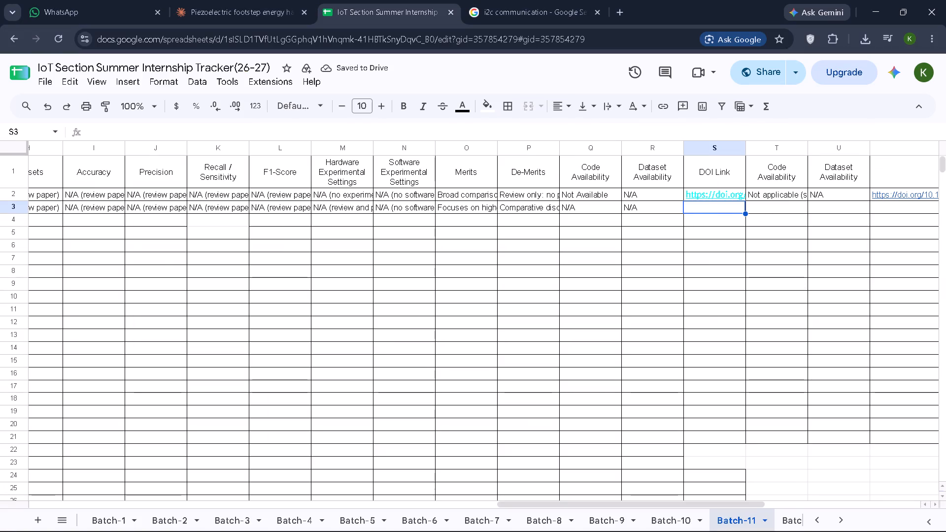
pyautogui.click(698, 210)
pyautogui.doubleClick(701, 208)
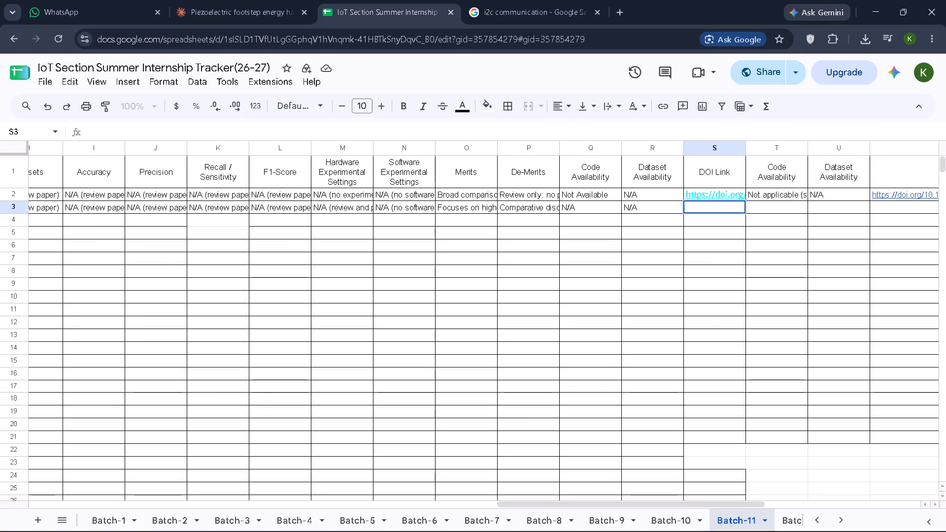
pyautogui.hotkey('ctrl', 'v')
pyautogui.click(763, 241)
# Copy the N/A entry from cell R3 into the second Code Availability and Dataset Availability columns, cells T3 and U3.
pyautogui.click(661, 208)
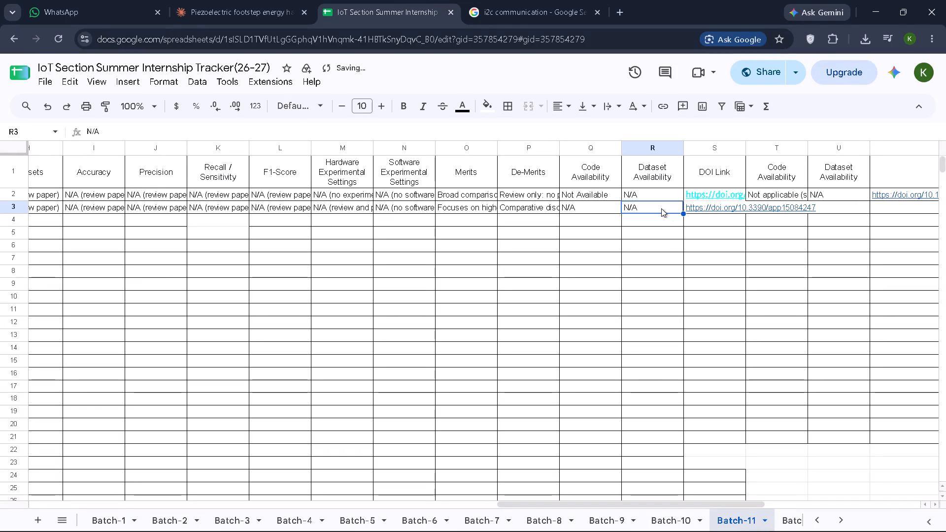
pyautogui.doubleClick(668, 205)
pyautogui.hotkey('ctrl', 'a')
pyautogui.hotkey('ctrl', 'c')
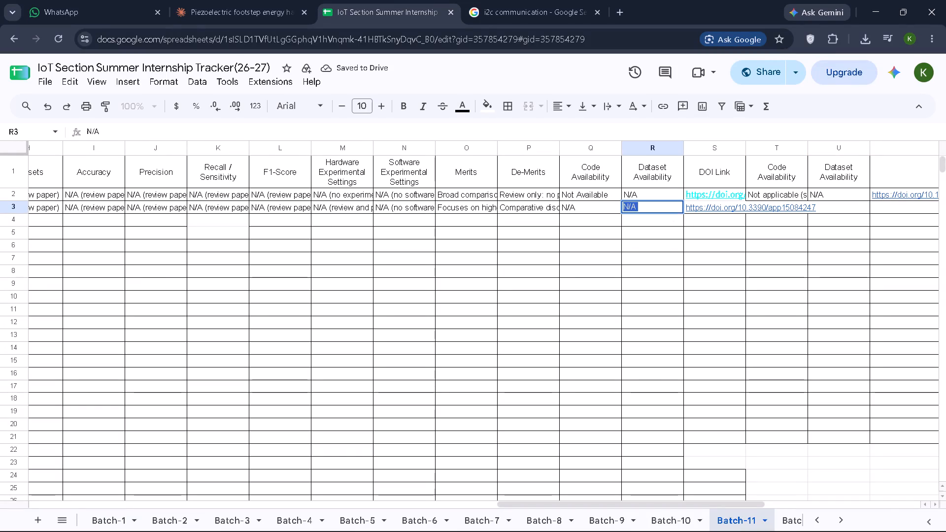
pyautogui.hotkey('ctrl', 'c')
pyautogui.click(669, 232)
pyautogui.click(794, 210)
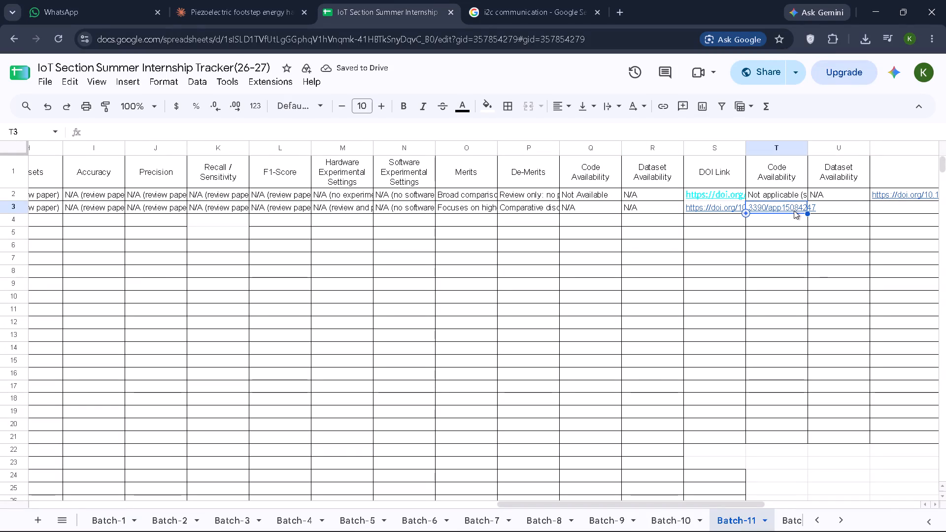
pyautogui.click(139, 124)
pyautogui.hotkey('ctrl', 'v')
pyautogui.doubleClick(845, 205)
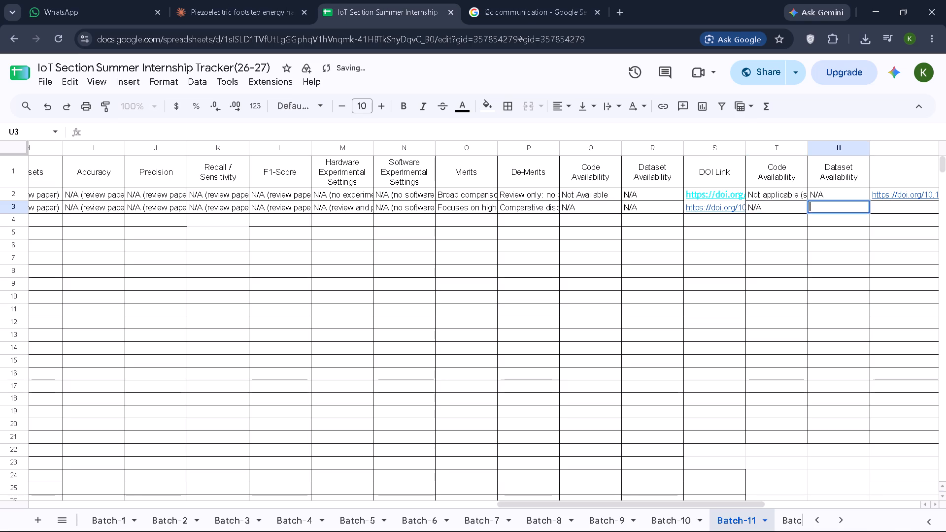
pyautogui.hotkey('ctrl', 'v')
pyautogui.click(717, 211)
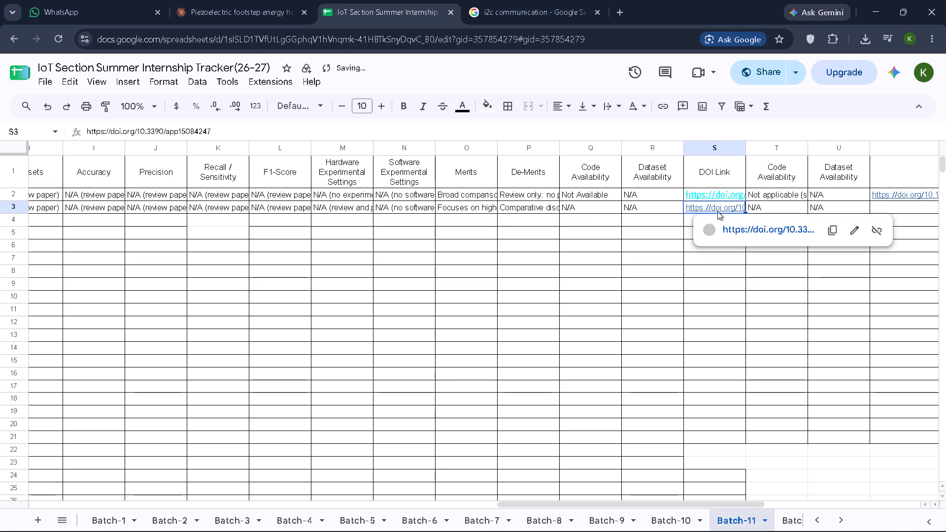
pyautogui.moveTo(223, 130); pyautogui.dragTo(7, 130)
pyautogui.hotkey('ctrl', 'c')
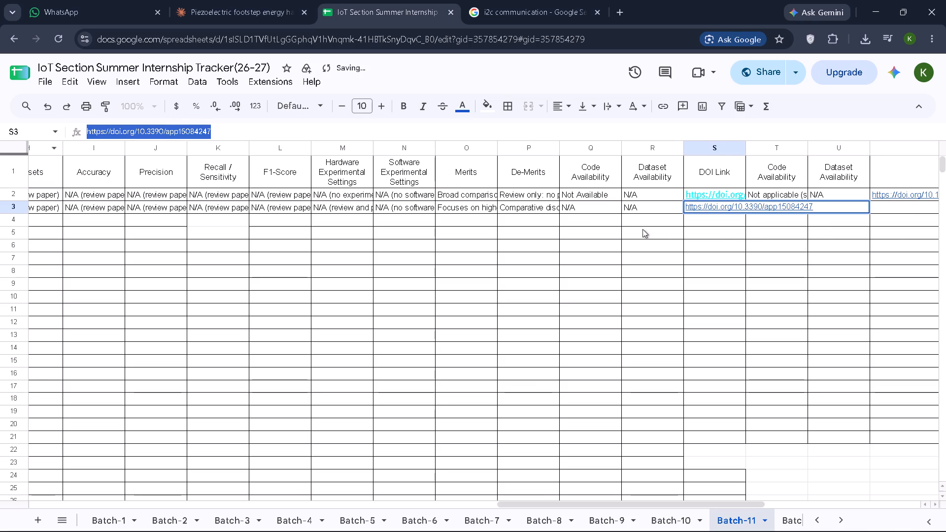
pyautogui.hscroll(-2, 839, 293)
pyautogui.click(775, 230)
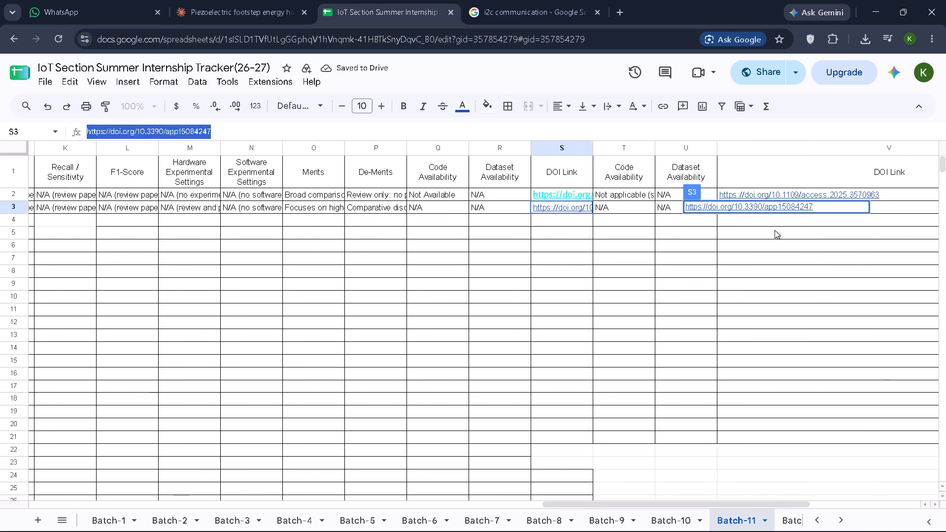
pyautogui.click(776, 202)
pyautogui.doubleClick(771, 206)
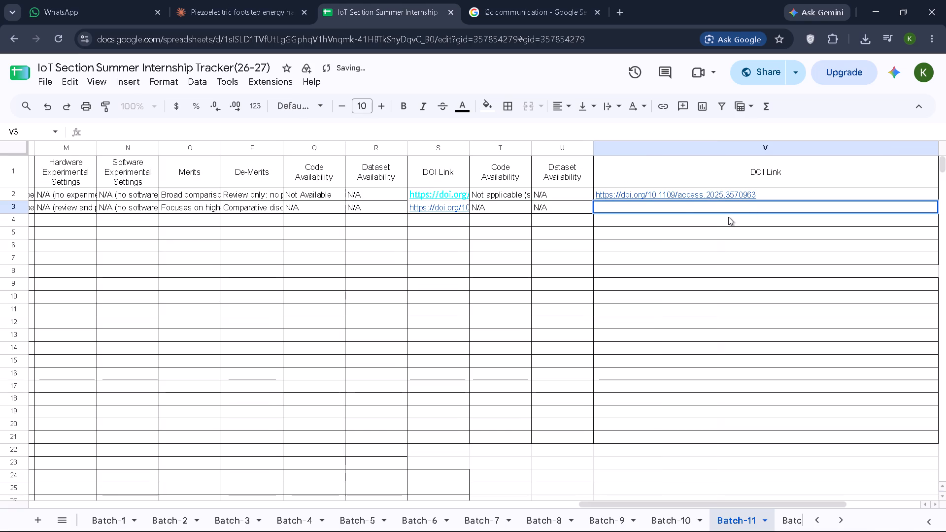
pyautogui.hotkey('ctrl', 'v')
pyautogui.click(714, 255)
pyautogui.hscroll(15, 713, 256)
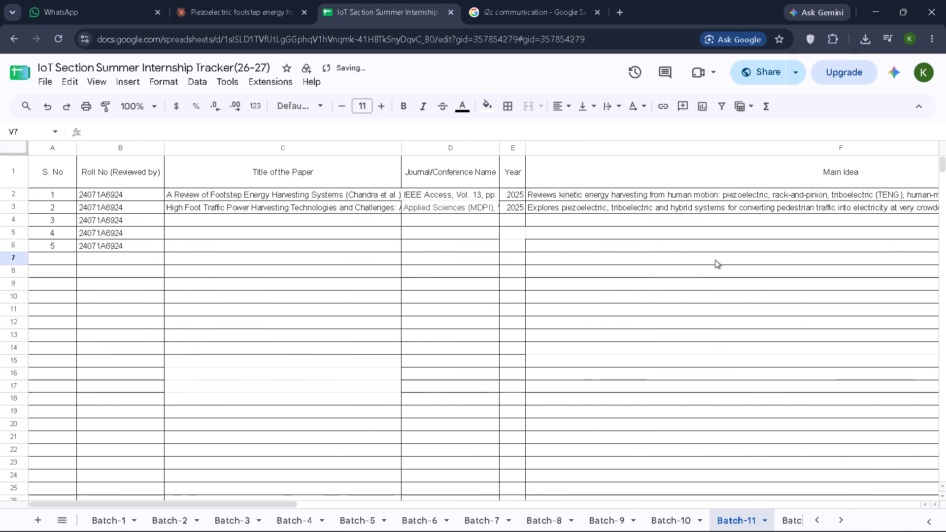
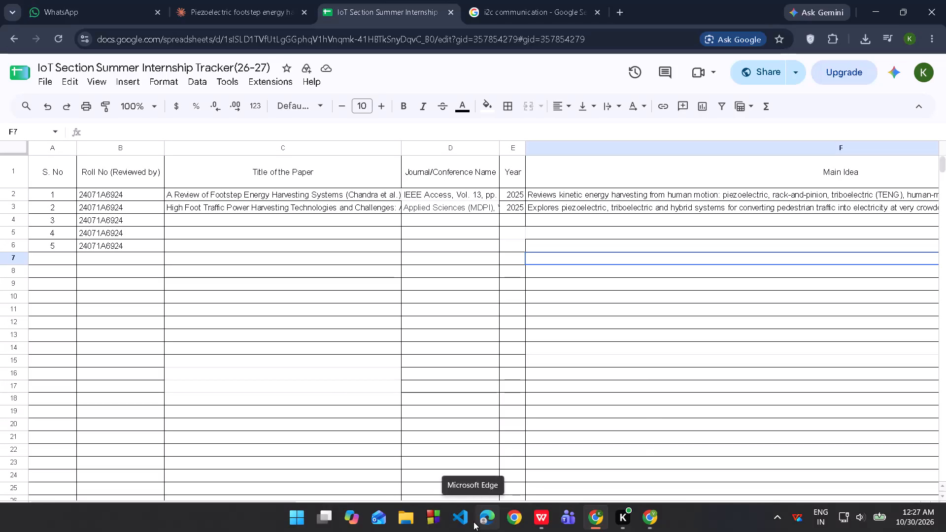
# Select cell C4, the empty Title of the Paper cell in paper 3's row of the Batch-11 sheet.
pyautogui.click(272, 221)
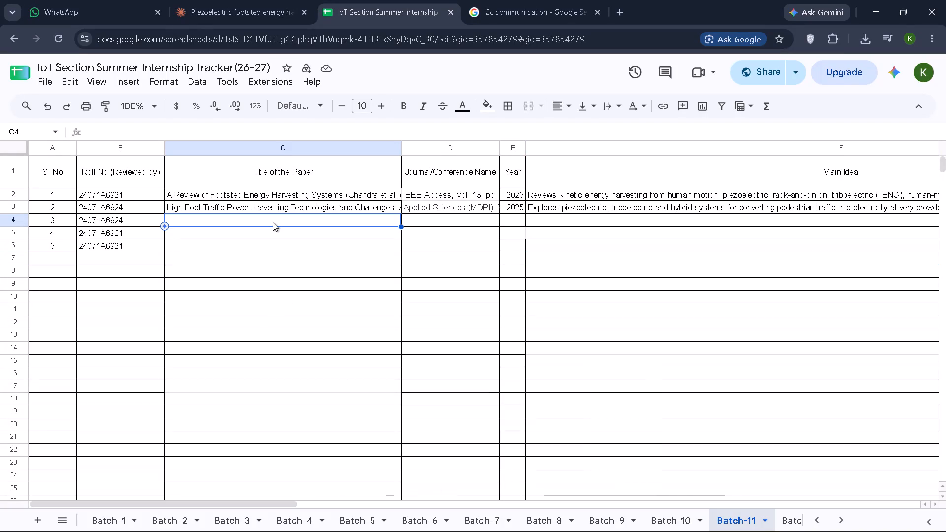
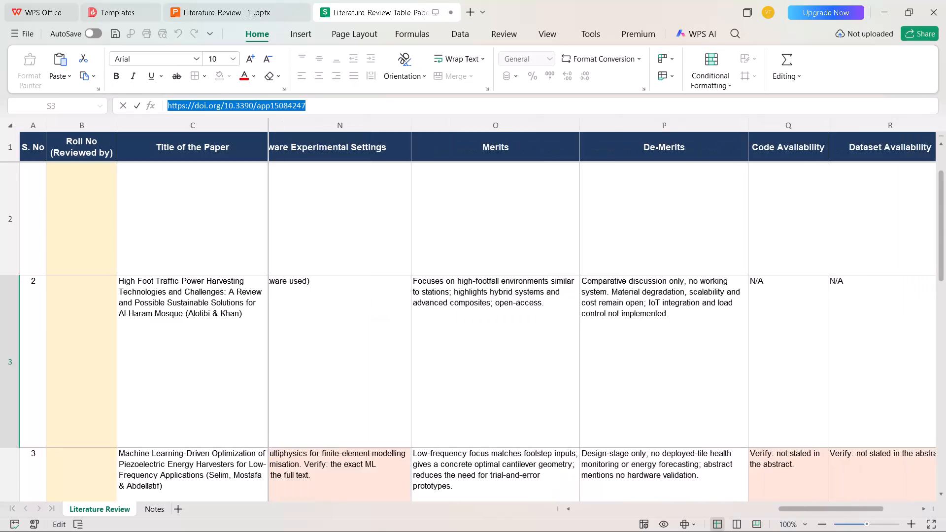
# Copy paper 3's title, Machine Learning-Driven Optimization of Piezoelectric Energy Harvesters for Low-Frequency Applications, from the WPS workbook into cell C4 of the Batch-11 sheet.
pyautogui.hscroll(17, 189, 340)
pyautogui.hscroll(9, 191, 340)
pyautogui.scroll(-2, 198, 341)
pyautogui.scroll(-4, 214, 379)
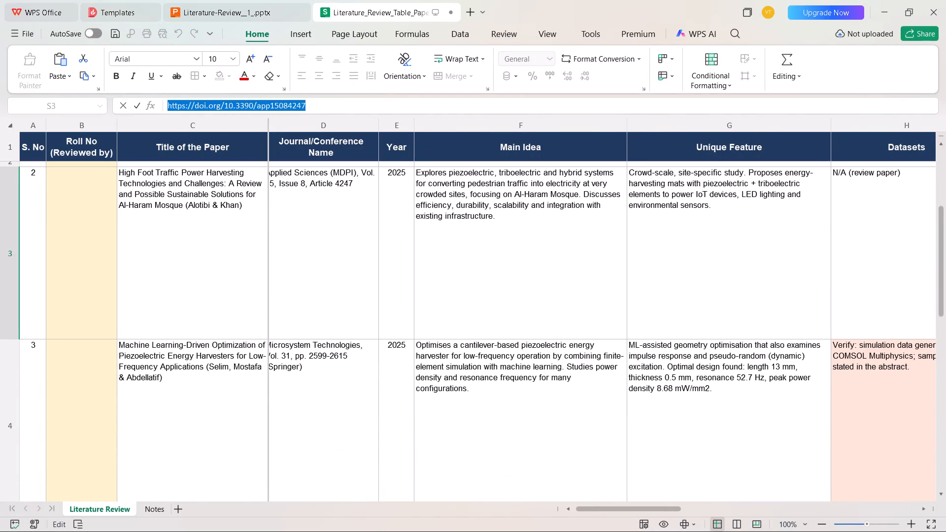
pyautogui.doubleClick(214, 379)
pyautogui.scroll(1, 207, 241)
pyautogui.hotkey('ctrl', 'a')
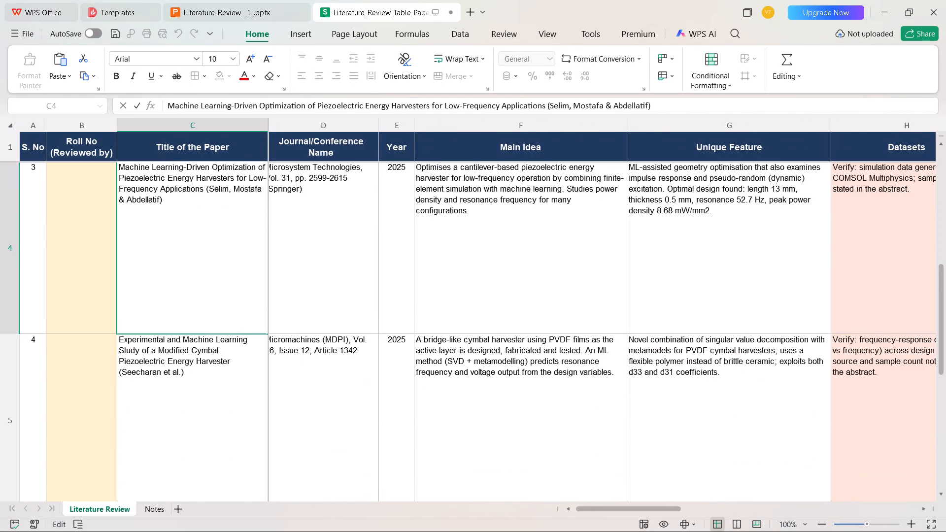
pyautogui.hotkey('ctrl', 'c')
pyautogui.hotkey('ctrl', 'c')
pyautogui.keyDown('ctrl'); pyautogui.click(207, 241); pyautogui.keyUp('ctrl')
pyautogui.scroll(2, 207, 241)
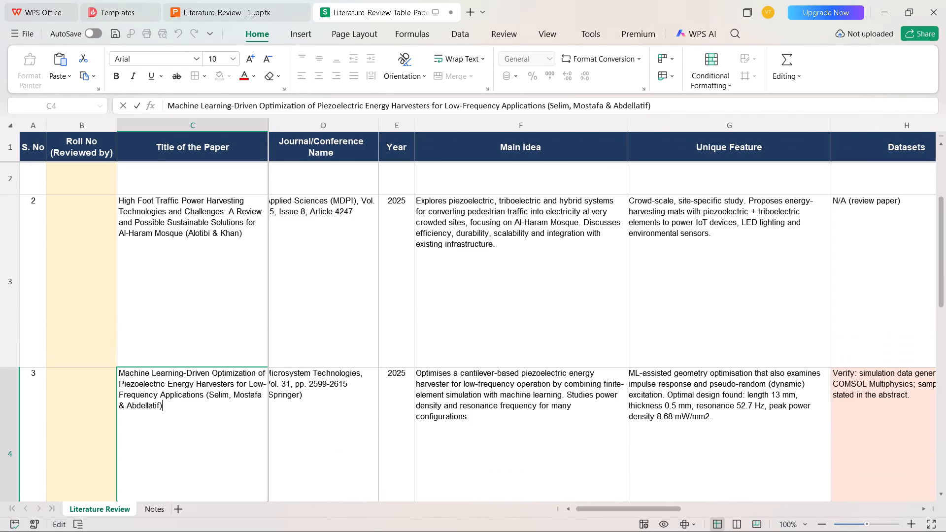
pyautogui.hscroll(8, 382, 207)
pyautogui.scroll(-1, 301, 247)
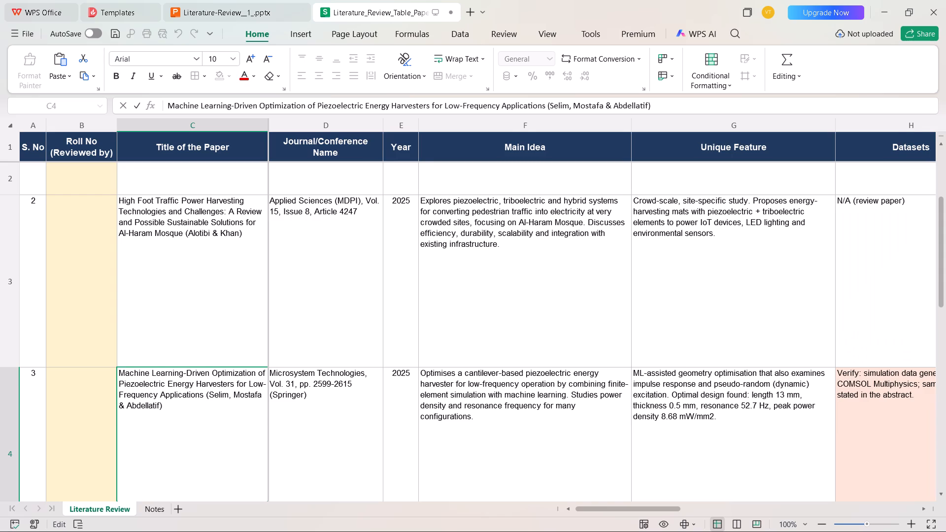
pyautogui.scroll(-1, 301, 247)
pyautogui.hscroll(1, 322, 363)
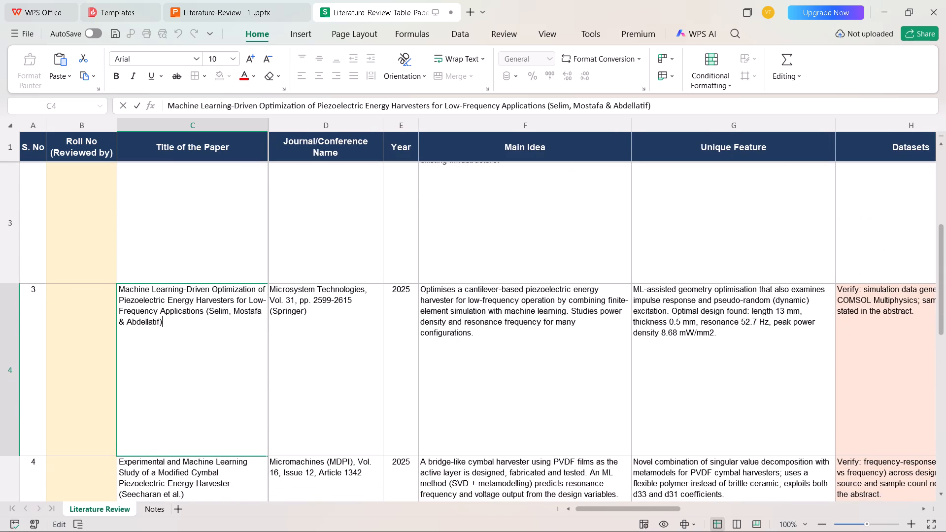
pyautogui.scroll(-1, 313, 360)
pyautogui.click(317, 304)
pyautogui.doubleClick(317, 304)
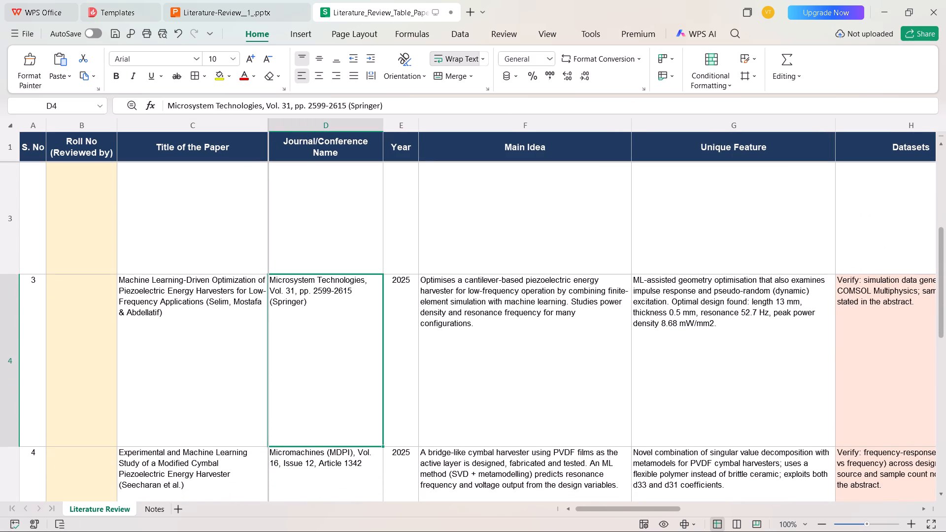
pyautogui.hotkey('alt', 'Tab')
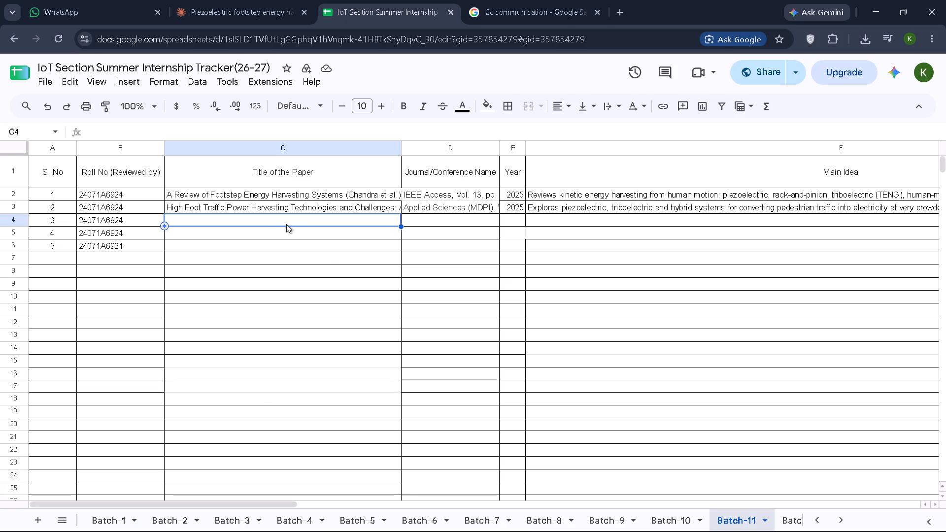
pyautogui.click(288, 221)
pyautogui.click(121, 127)
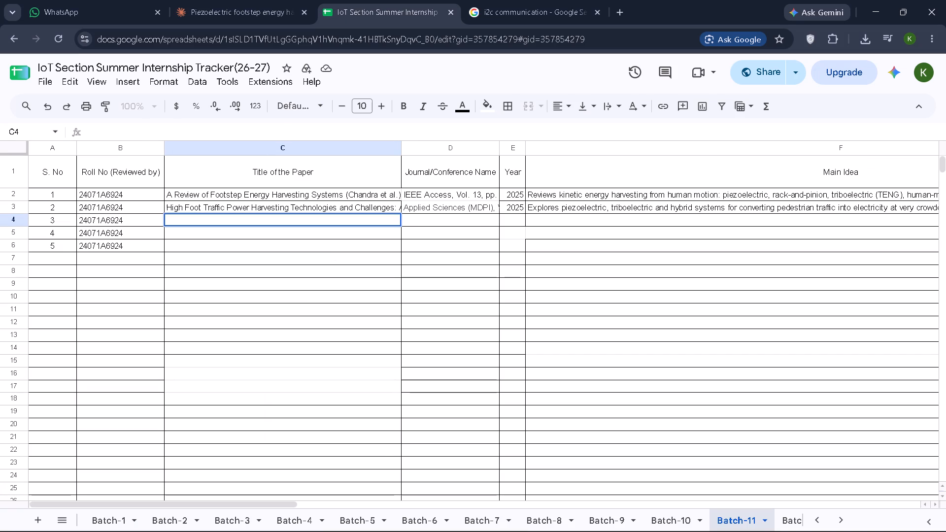
pyautogui.hotkey('ctrl', 'v')
pyautogui.click(312, 307)
# Copy paper 3's journal name, Microsystem Technologies, Vol. 31, pp. 2599-2615 (Springer), from the WPS workbook into cell D4 of the Batch-11 sheet.
pyautogui.click(420, 221)
pyautogui.hotkey('alt', 'Tab')
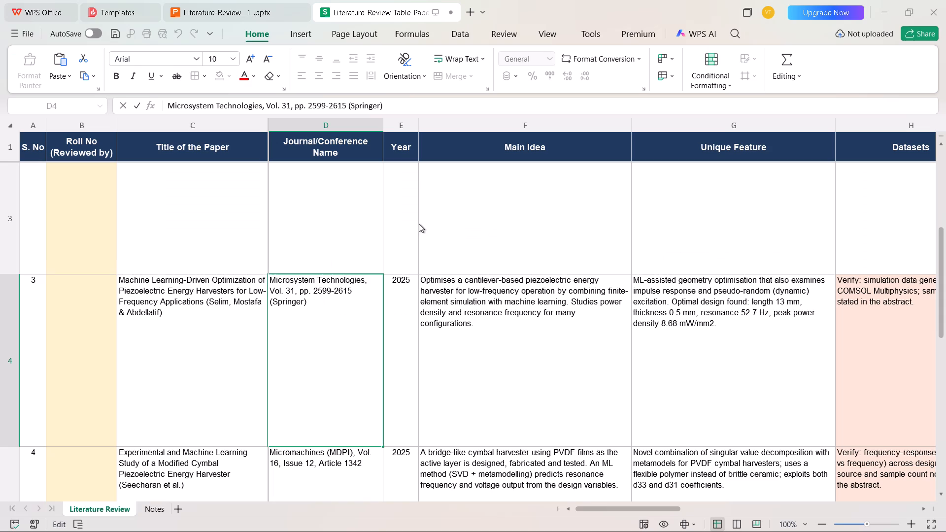
pyautogui.hotkey('ctrl', 'a')
pyautogui.hotkey('ctrl', 'c')
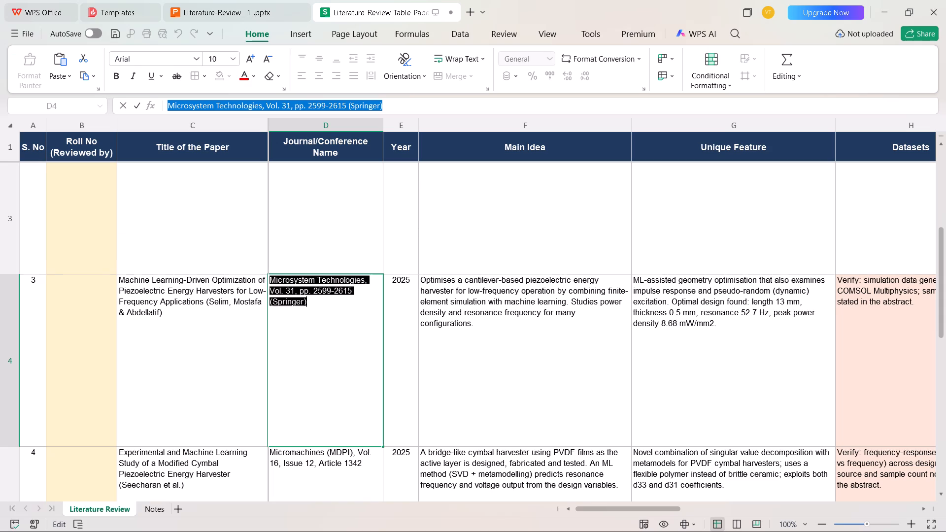
pyautogui.click(329, 299)
pyautogui.click(405, 289)
pyautogui.click(461, 301)
pyautogui.hotkey('alt', 'Tab')
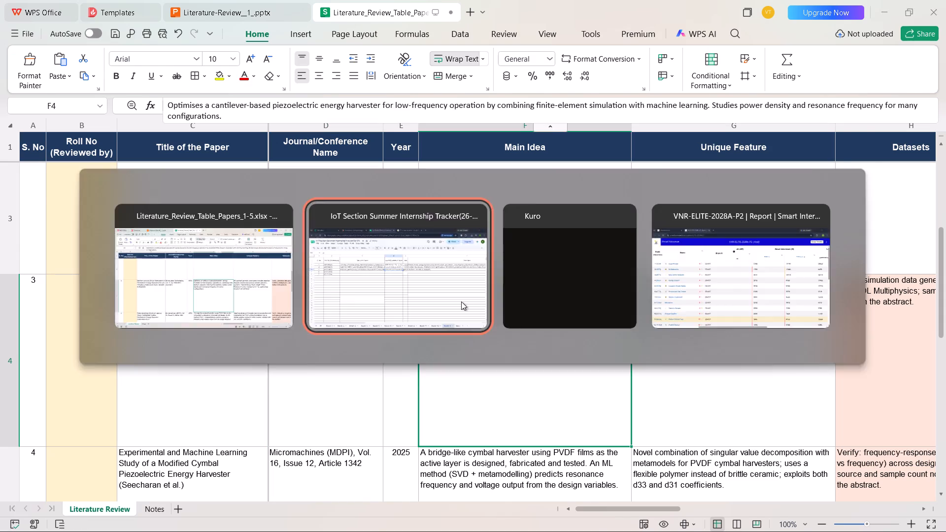
pyautogui.click(178, 129)
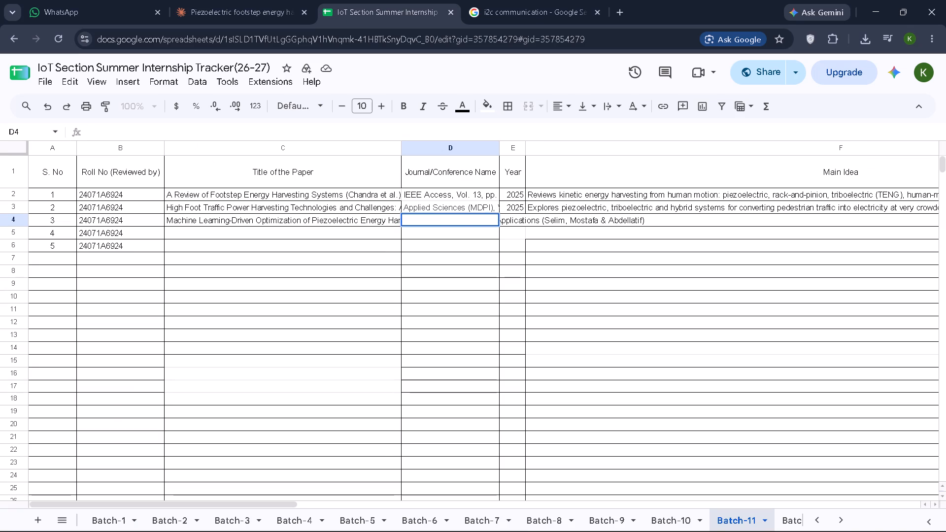
pyautogui.hotkey('ctrl', 'v')
pyautogui.click(399, 251)
# Enter 2025 as the Year in paper 3's row, cell E4.
pyautogui.click(507, 214)
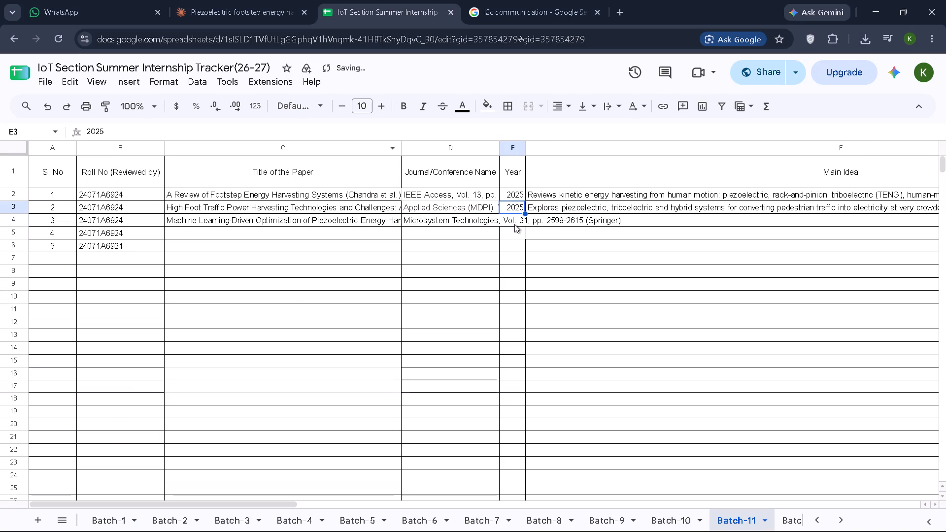
pyautogui.click(514, 224)
pyautogui.click(218, 132)
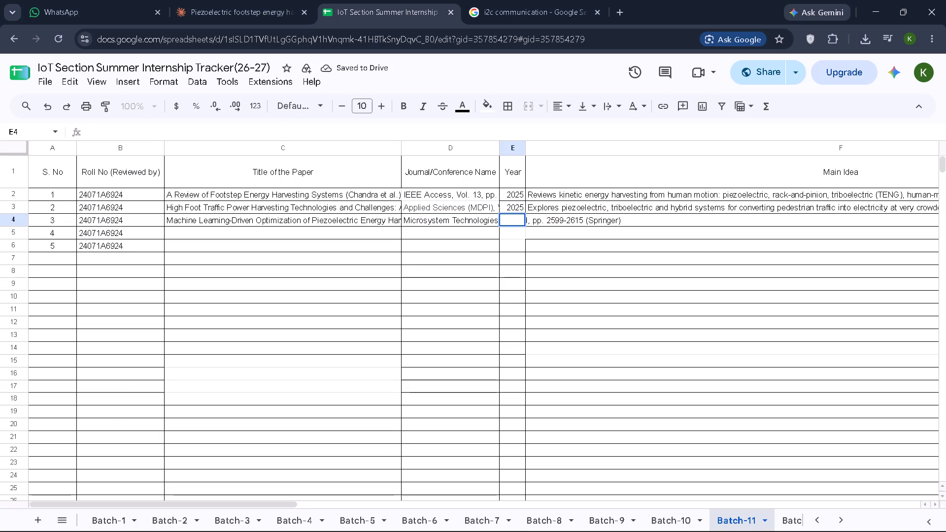
pyautogui.write('202')
pyautogui.press('5')
# Copy paper 3's Main Idea text about optimising a cantilever-based piezoelectric energy harvester from the WPS workbook into cell F4 of the Batch-11 sheet.
pyautogui.click(657, 219)
pyautogui.hotkey('alt', 'Tab')
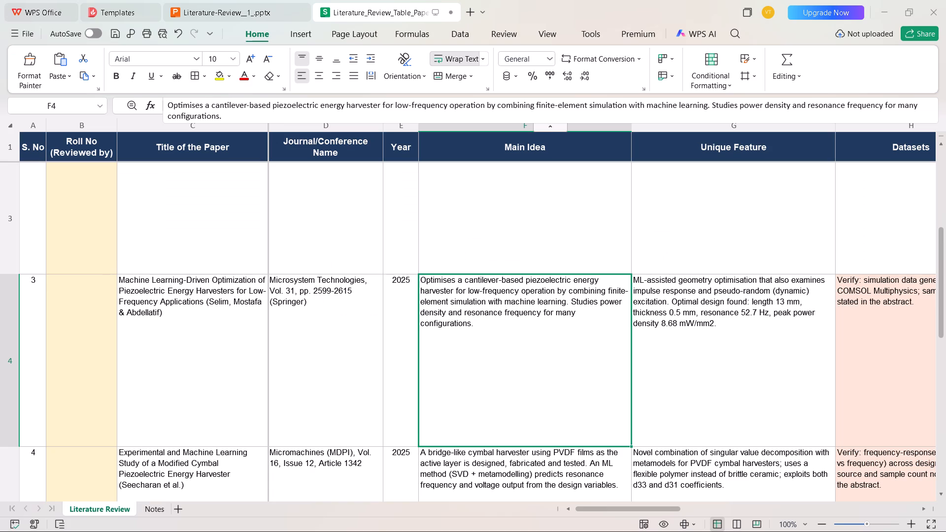
pyautogui.doubleClick(527, 313)
pyautogui.hotkey('ctrl', 'a')
pyautogui.hotkey('ctrl', 'c')
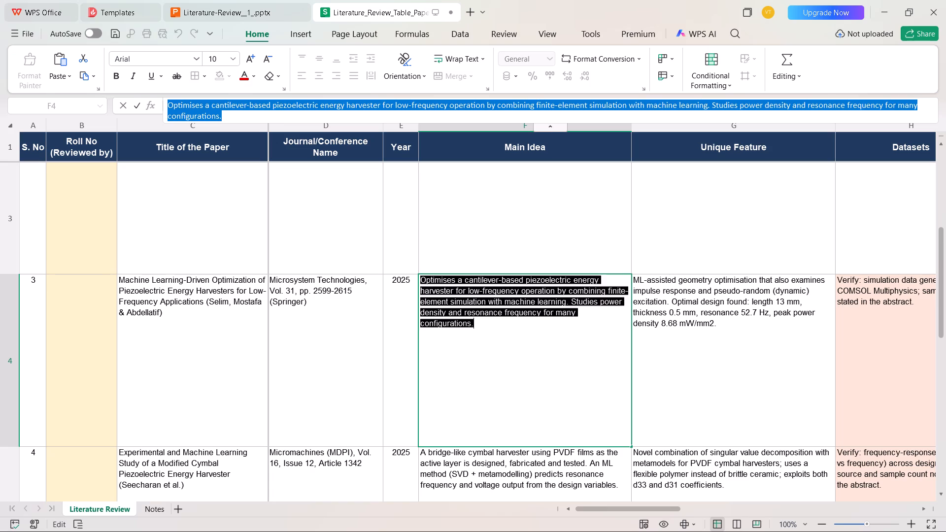
pyautogui.hotkey('ctrl', 'c')
pyautogui.keyDown('ctrl'); pyautogui.click(494, 355); pyautogui.keyUp('ctrl')
pyautogui.doubleClick(783, 319)
pyautogui.hotkey('alt', 'Tab')
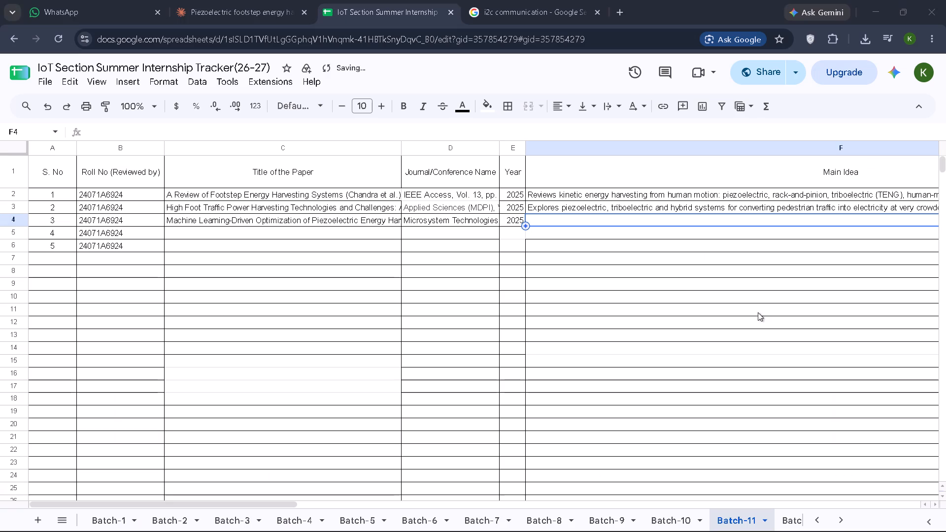
pyautogui.hotkey('ctrl', 'v')
pyautogui.click(590, 285)
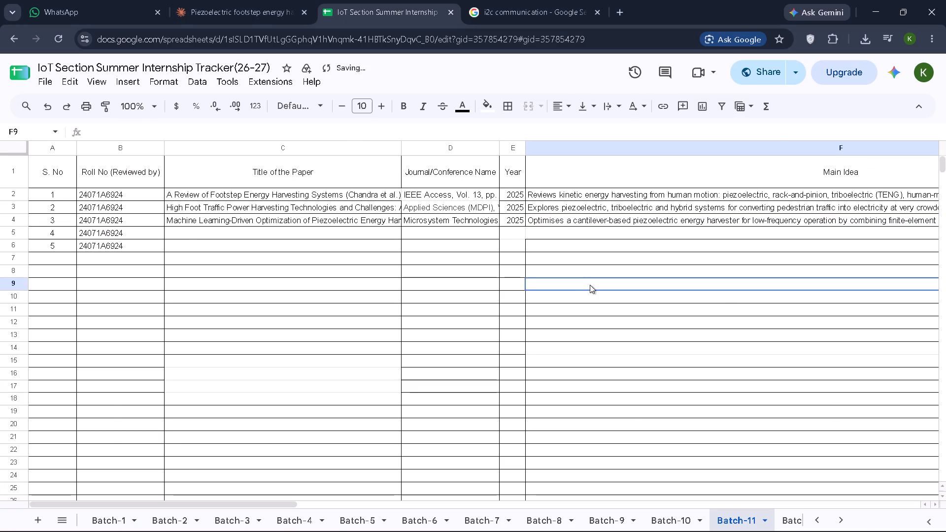
# Copy paper 3's Unique Feature text about ML-assisted geometry optimisation from the WPS workbook into cell G4 of the Batch-11 sheet.
pyautogui.hscroll(-7, 593, 285)
pyautogui.hscroll(-2, 776, 265)
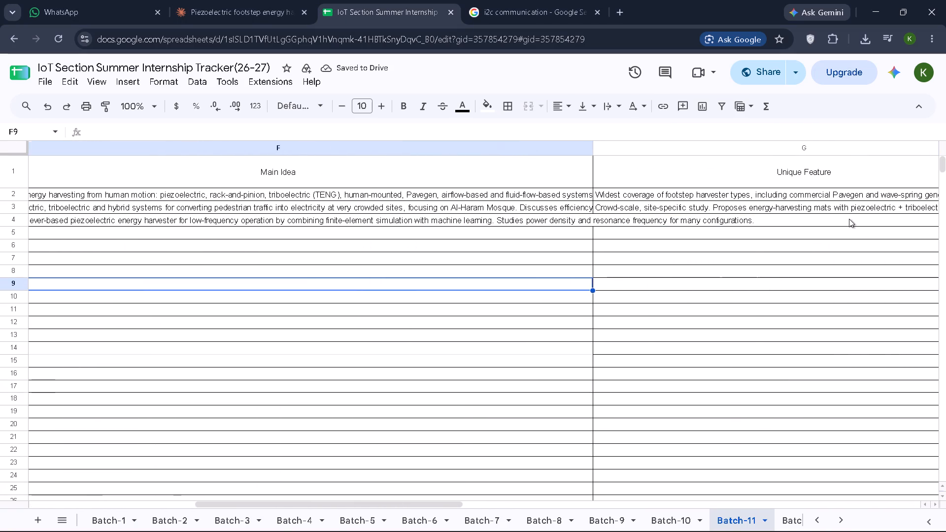
pyautogui.click(849, 219)
pyautogui.hotkey('alt', 'Tab')
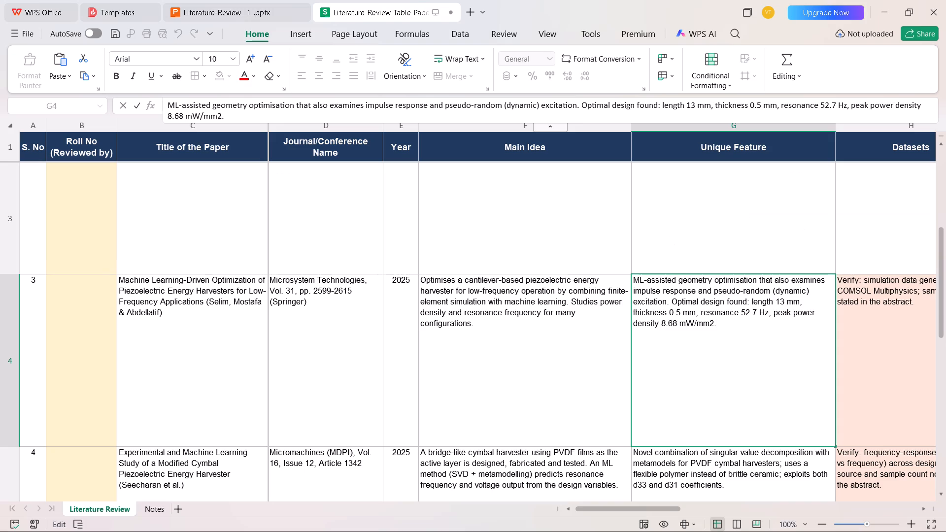
pyautogui.hotkey('ctrl', 'a')
pyautogui.hotkey('ctrl', 'c')
pyautogui.hotkey('ctrl', 'c')
pyautogui.hscroll(-3, 721, 327)
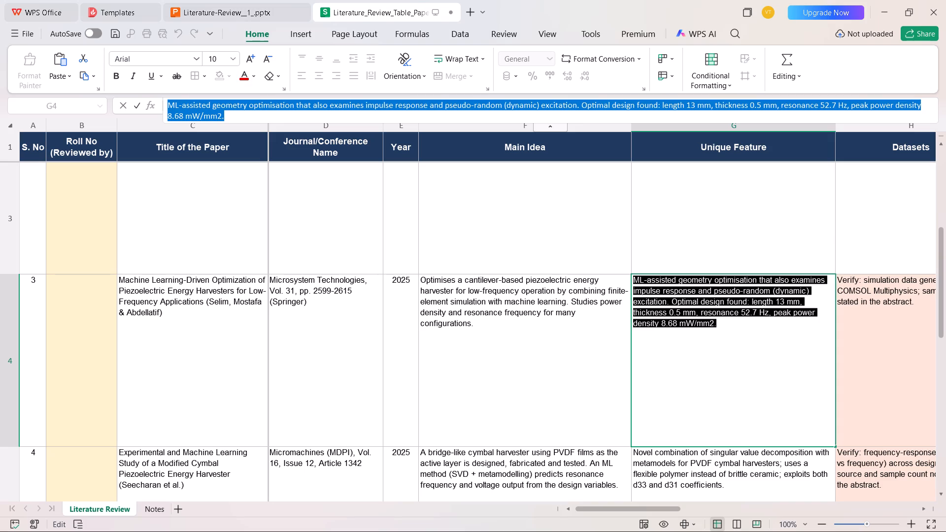
pyautogui.hscroll(-2, 723, 328)
pyautogui.hscroll(-7, 875, 314)
pyautogui.click(770, 296)
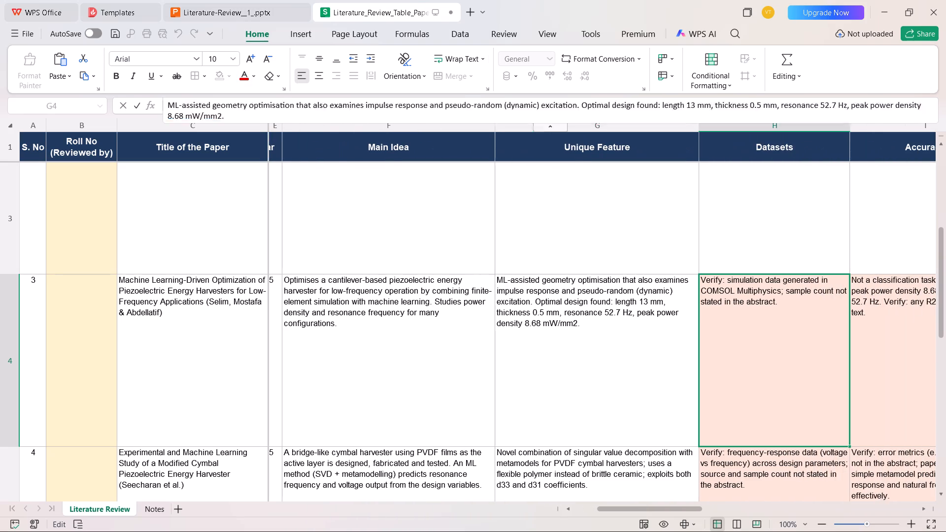
pyautogui.hscroll(-10, 770, 296)
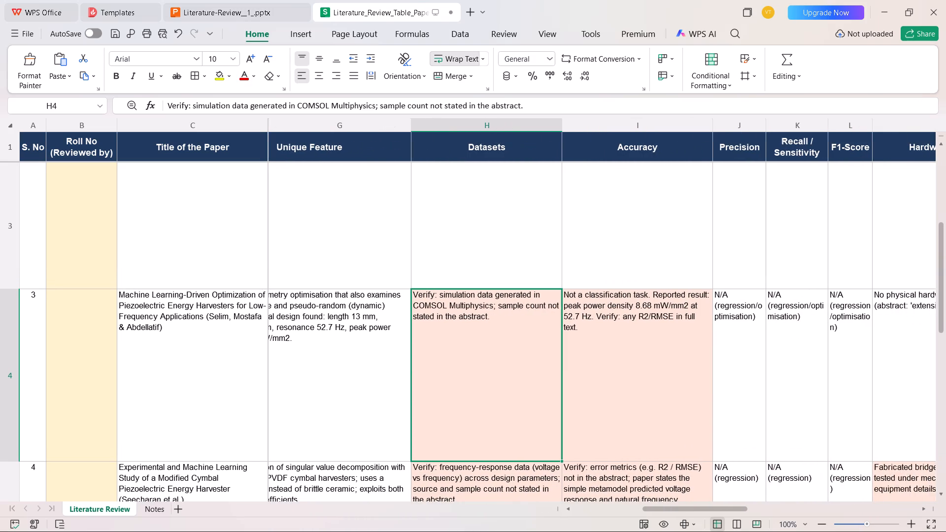
pyautogui.hotkey('alt', 'Tab')
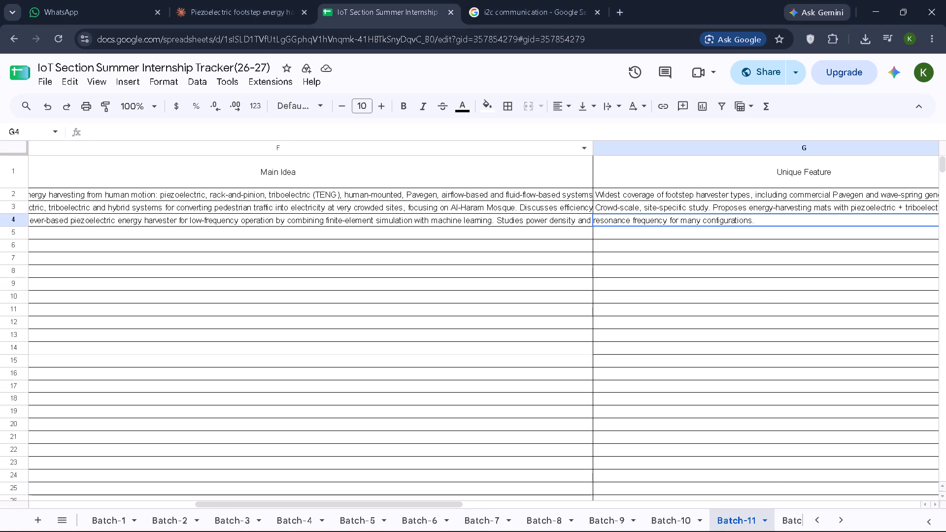
pyautogui.click(277, 137)
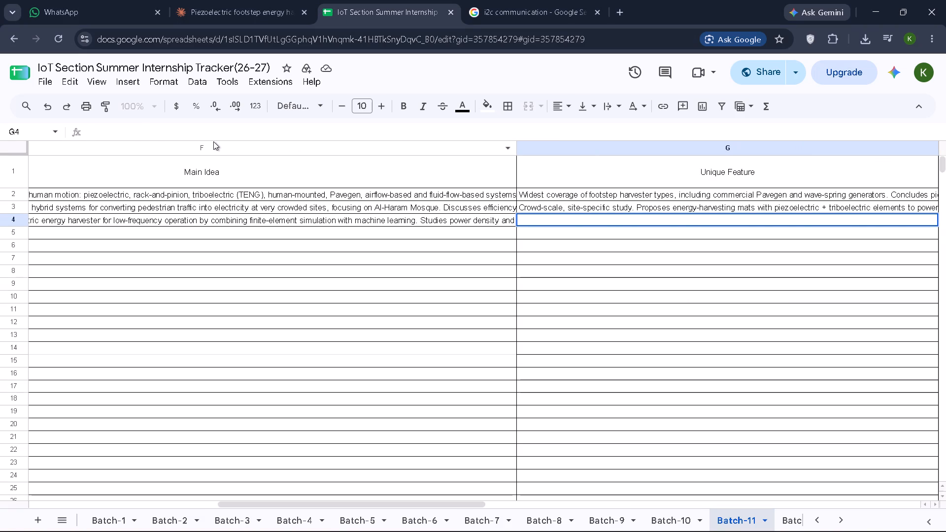
pyautogui.hotkey('ctrl', 'v')
pyautogui.click(463, 260)
# Copy paper 3's Datasets note about simulation data generated in COMSOL Multiphysics from the WPS workbook into cell H4 of the Batch-11 sheet.
pyautogui.hscroll(-9, 541, 276)
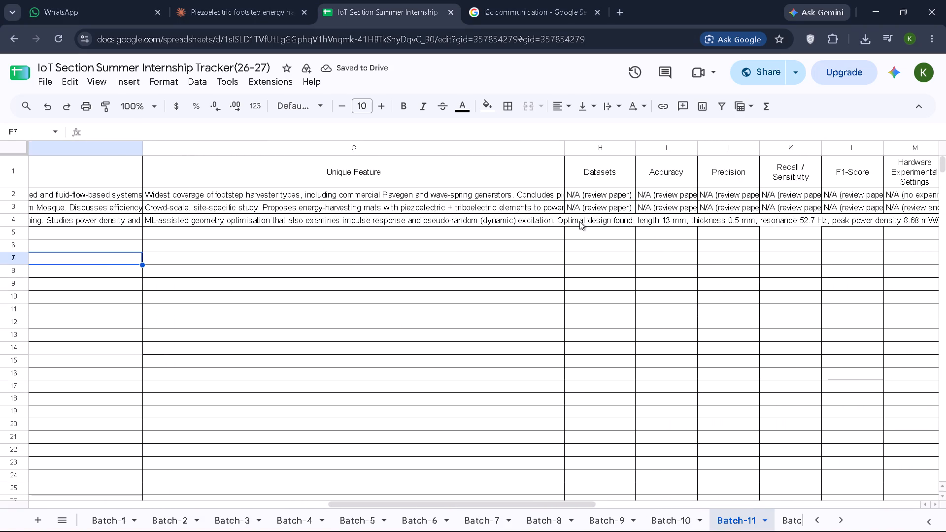
pyautogui.click(579, 221)
pyautogui.hotkey('alt', 'Tab')
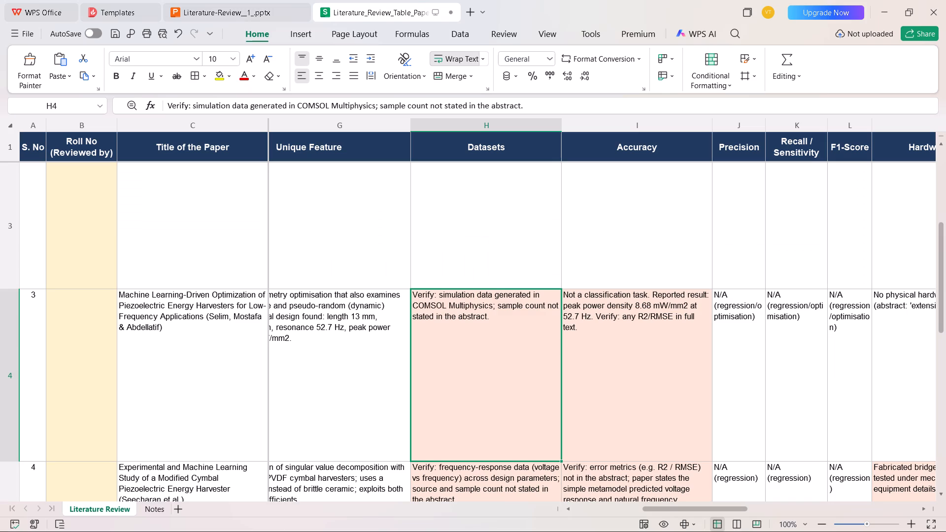
pyautogui.hotkey('alt', 'Tab')
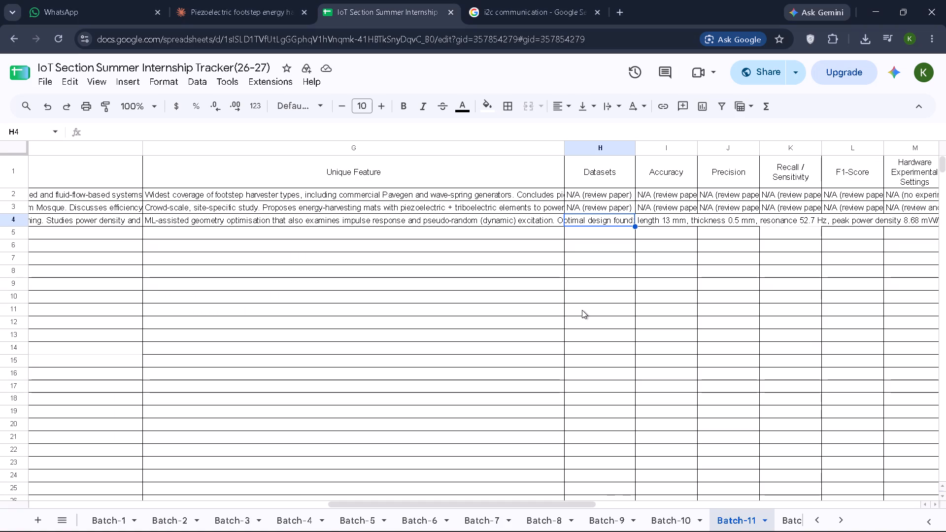
pyautogui.hotkey('alt', 'Tab')
pyautogui.doubleClick(485, 318)
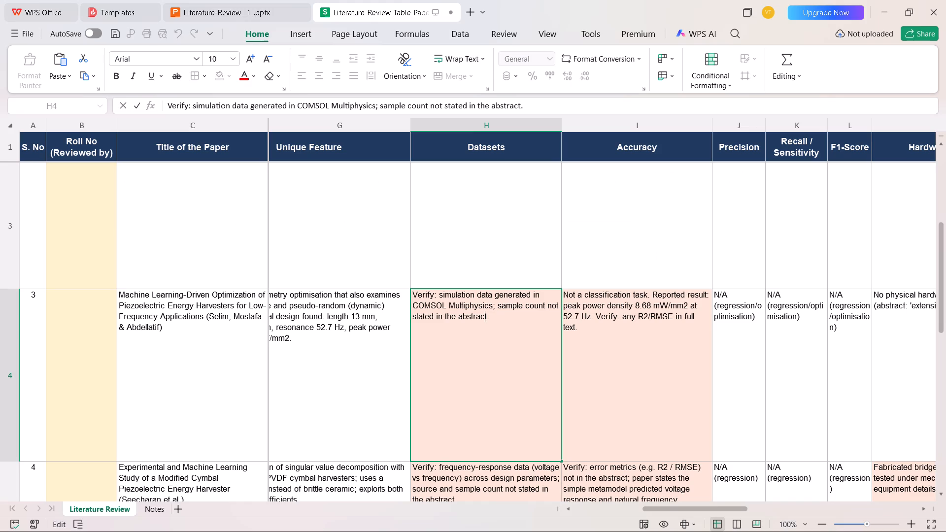
pyautogui.hotkey('ctrl', 'a')
pyautogui.hotkey('ctrl', 'c')
pyautogui.hotkey('ctrl', 'c')
pyautogui.hotkey('alt', 'Tab')
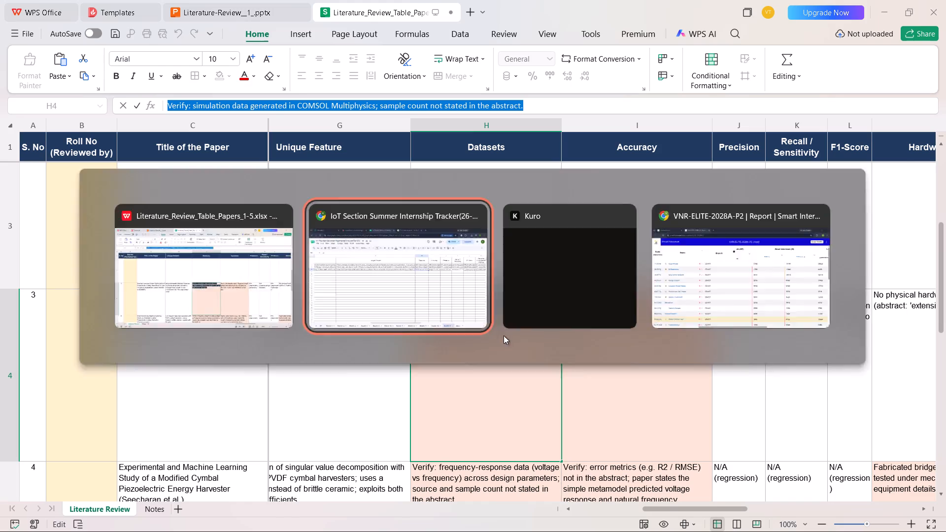
pyautogui.click(195, 123)
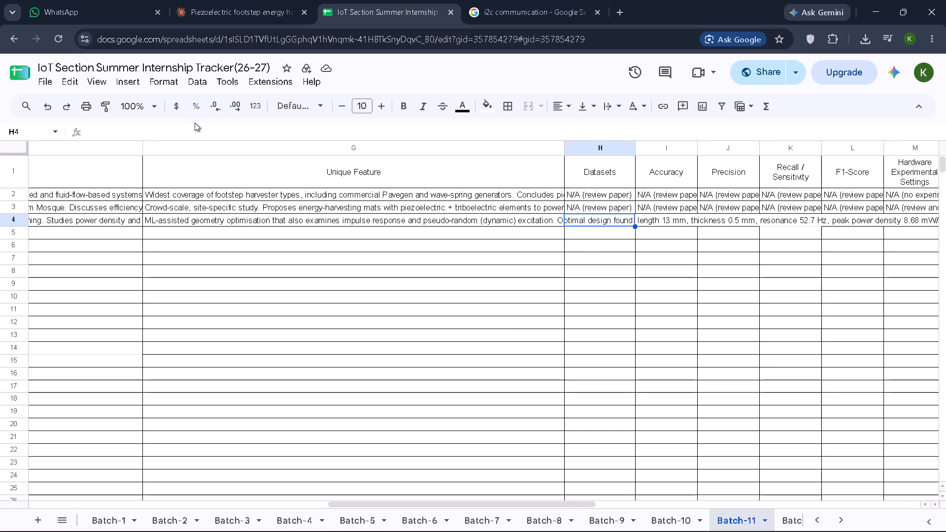
pyautogui.click(183, 126)
pyautogui.hotkey('ctrl', 'v')
pyautogui.click(434, 270)
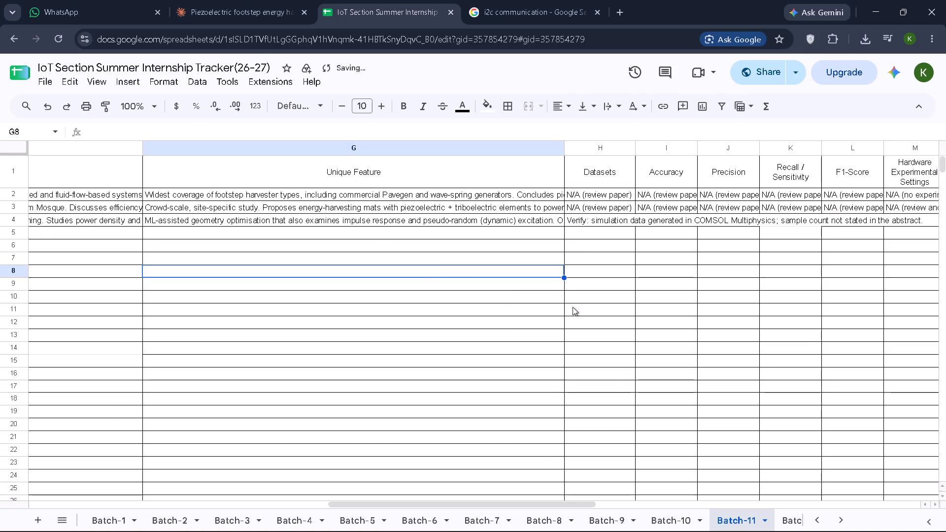
# Copy paper 3's Accuracy note about peak power density 8.68 mW/mm2 at 52.7 Hz from the WPS workbook into cell I4 of the Batch-11 sheet.
pyautogui.hscroll(-4, 586, 307)
pyautogui.hscroll(1, 226, 222)
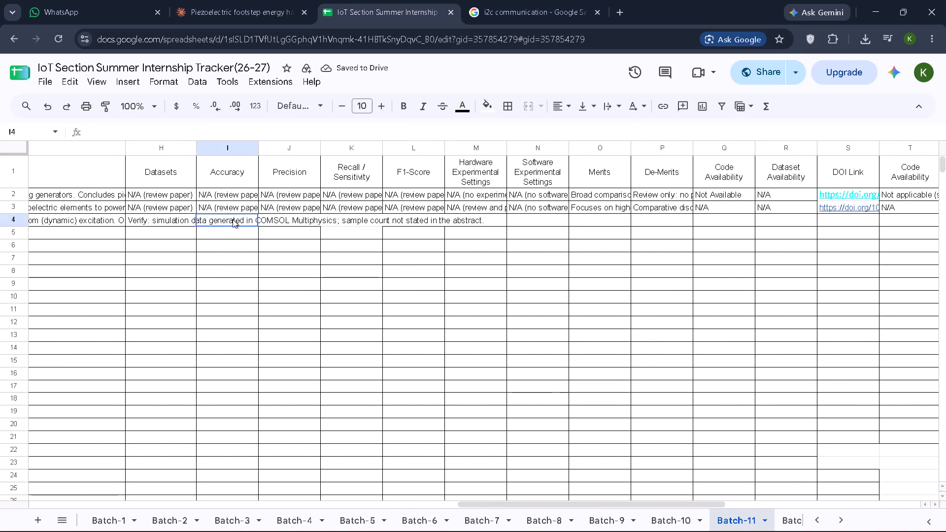
pyautogui.click(233, 219)
pyautogui.hotkey('alt', 'Tab')
pyautogui.hscroll(-1, 617, 329)
pyautogui.doubleClick(590, 329)
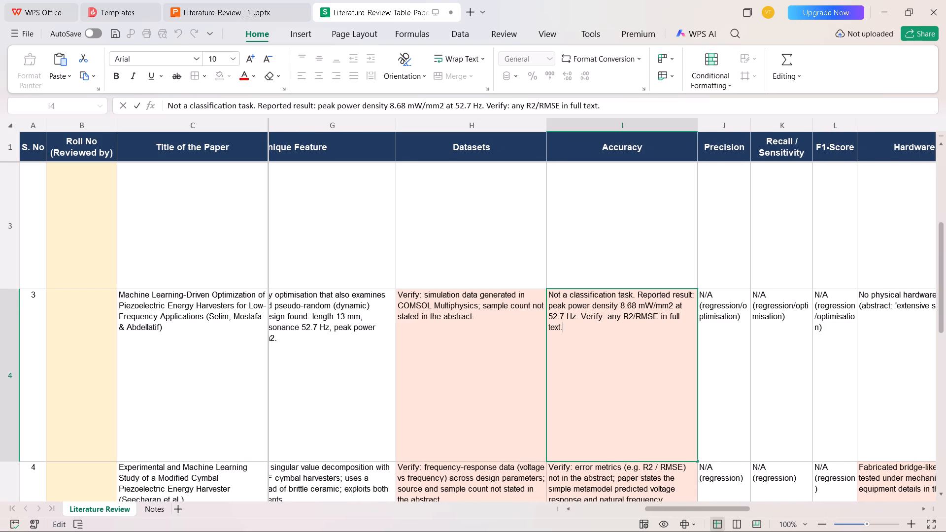
pyautogui.hotkey('ctrl', 'a')
pyautogui.hotkey('ctrl', 'c')
pyautogui.hotkey('ctrl', 'c')
pyautogui.hscroll(-2, 590, 329)
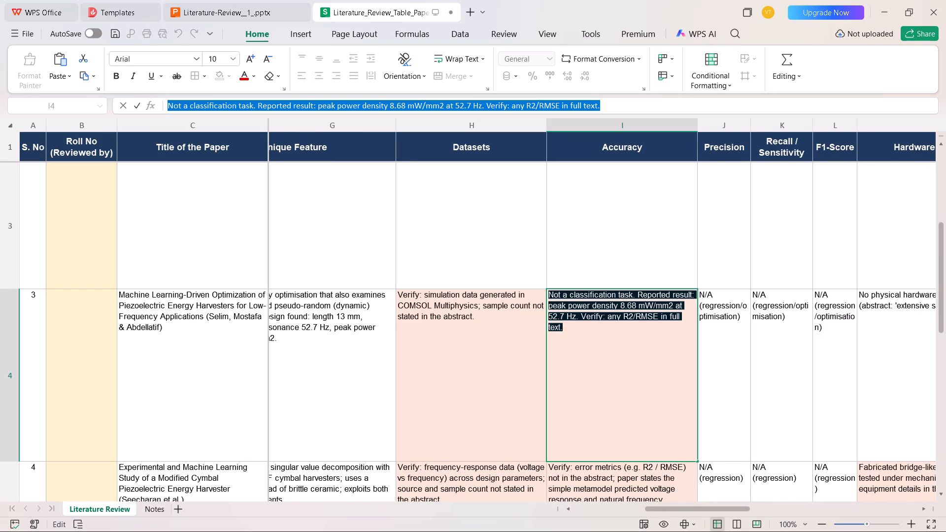
pyautogui.hscroll(-5, 590, 329)
pyautogui.click(729, 338)
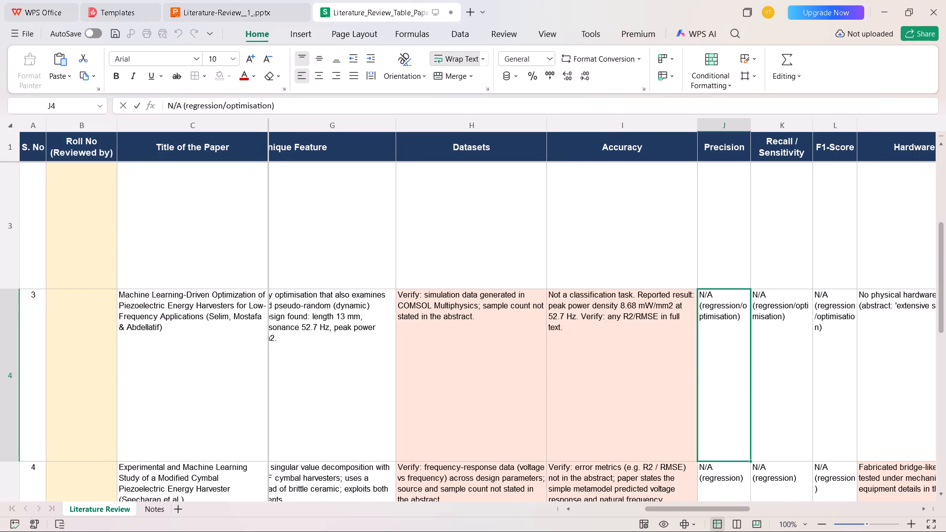
pyautogui.hotkey('alt', 'Tab')
pyautogui.click(153, 133)
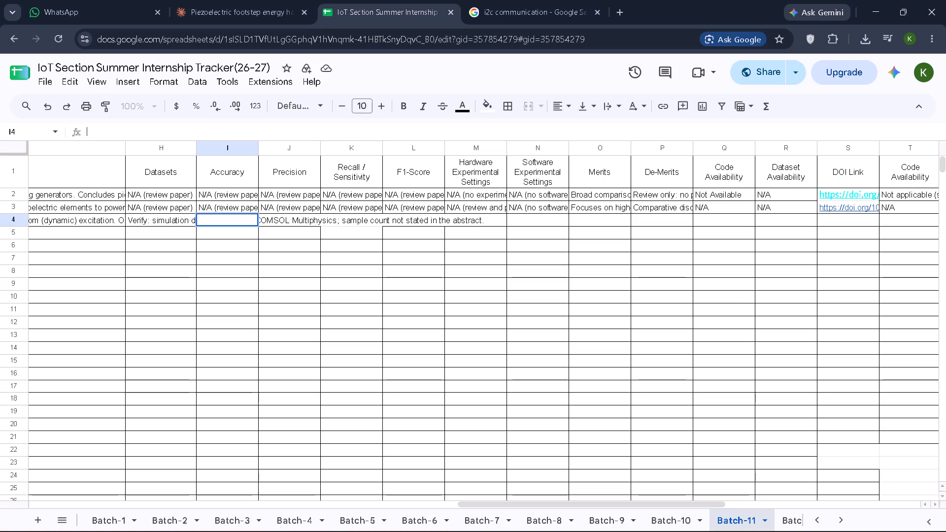
pyautogui.hotkey('ctrl', 'v')
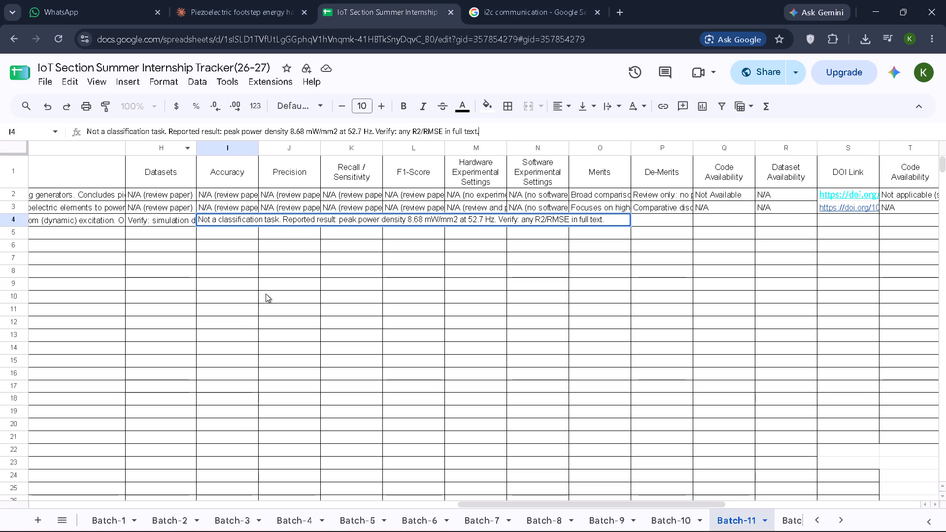
pyautogui.click(266, 294)
# Copy paper 3's Precision entry, N/A (regression/optimisation), from the WPS workbook into cell J4 of the Batch-11 sheet.
pyautogui.click(289, 216)
pyautogui.hotkey('alt', 'Tab')
pyautogui.hotkey('alt', 'Tab')
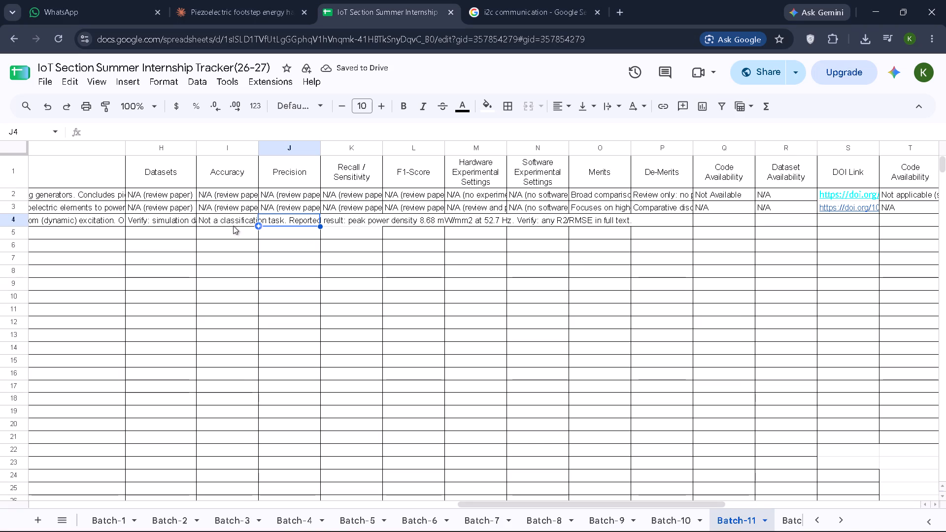
pyautogui.click(216, 224)
pyautogui.click(280, 221)
pyautogui.hotkey('alt', 'Tab')
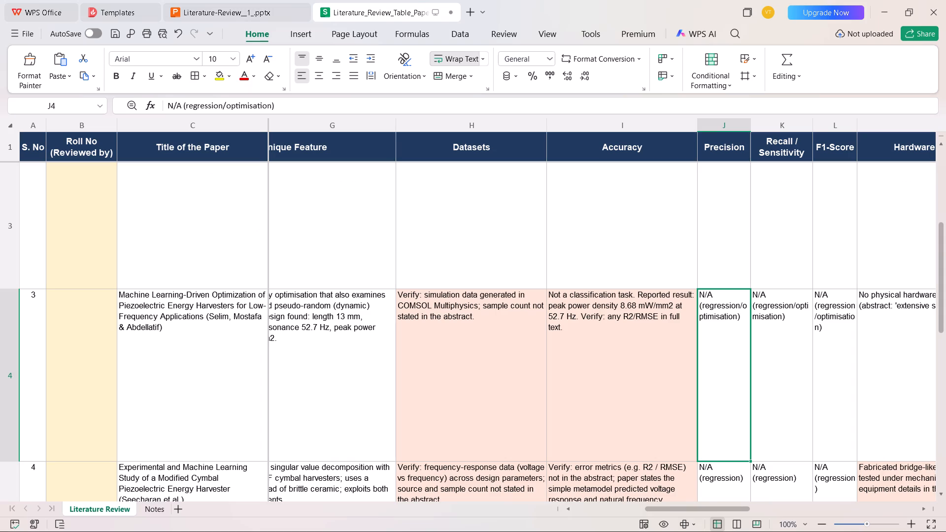
pyautogui.doubleClick(729, 330)
pyautogui.hotkey('ctrl', 'a')
pyautogui.hotkey('ctrl', 'c')
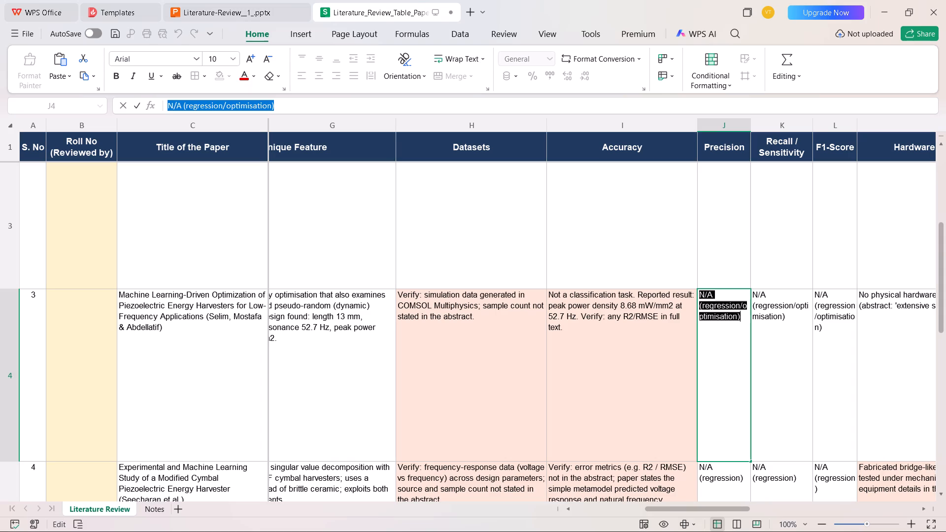
pyautogui.hotkey('ctrl', 'c')
pyautogui.click(725, 331)
pyautogui.hscroll(-3, 725, 331)
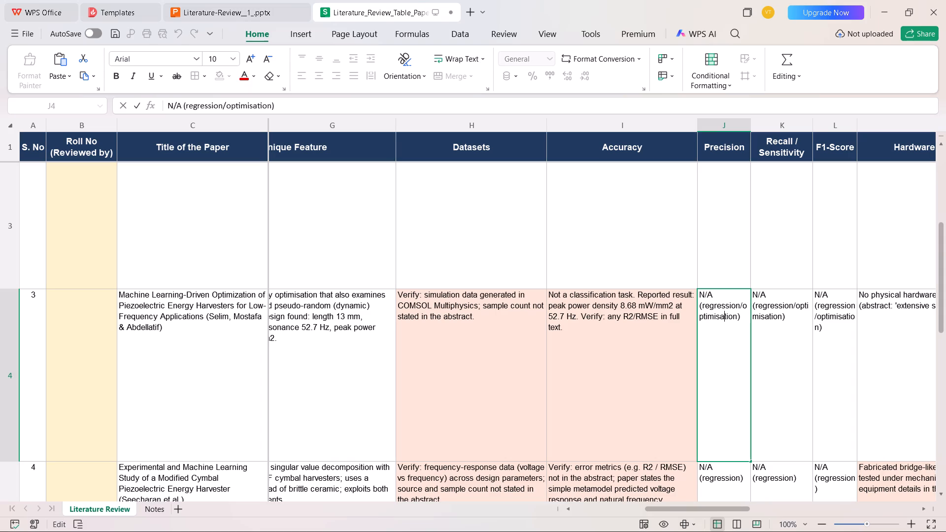
pyautogui.hscroll(-6, 743, 334)
pyautogui.hscroll(-9, 856, 317)
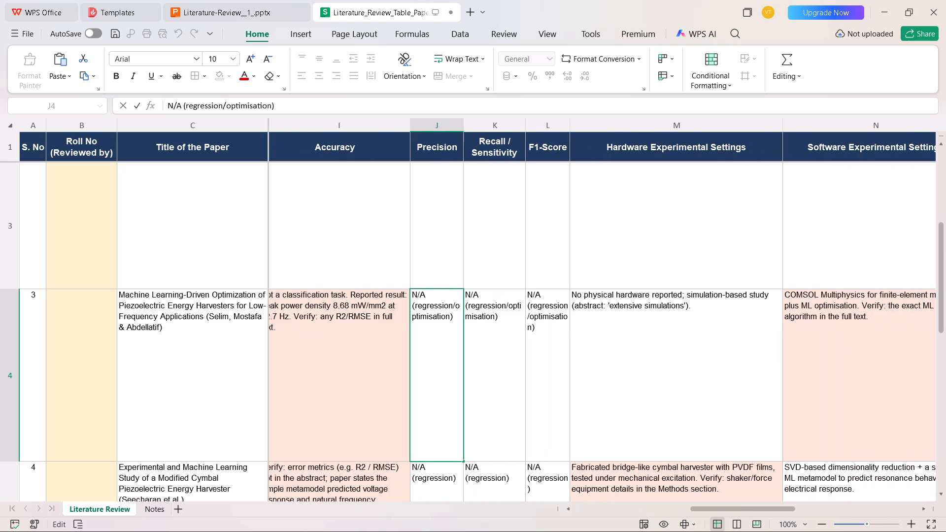
pyautogui.hscroll(-4, 856, 317)
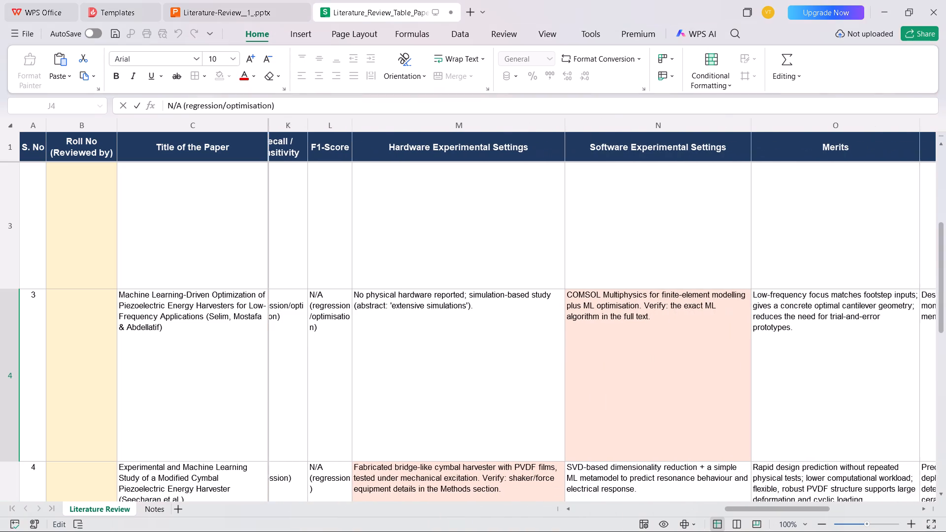
pyautogui.hscroll(-4, 856, 317)
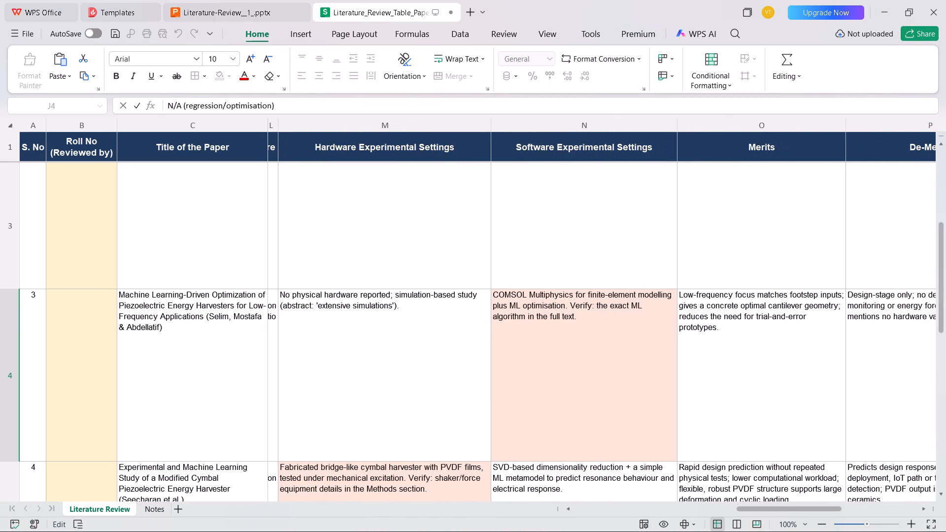
pyautogui.hscroll(-3, 856, 317)
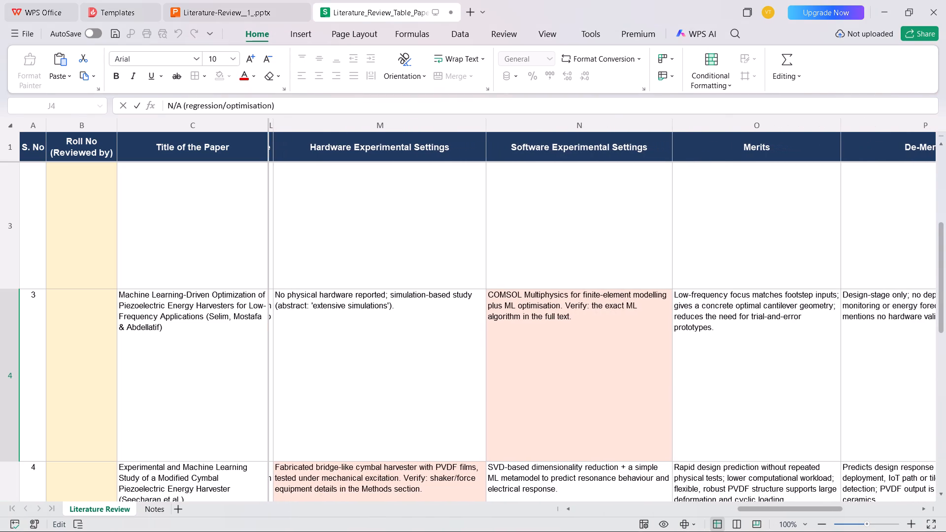
pyautogui.hotkey('alt', 'Tab')
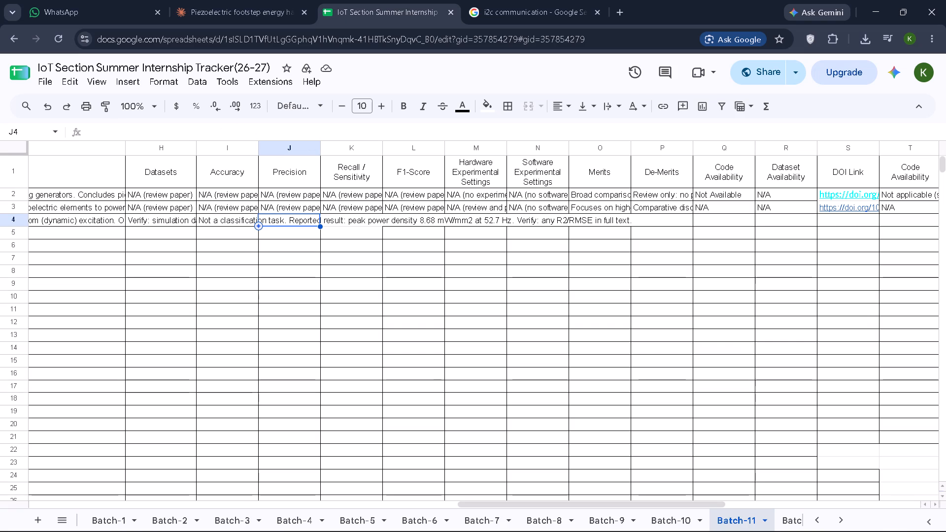
pyautogui.click(200, 128)
pyautogui.hotkey('ctrl', 'v')
pyautogui.click(372, 257)
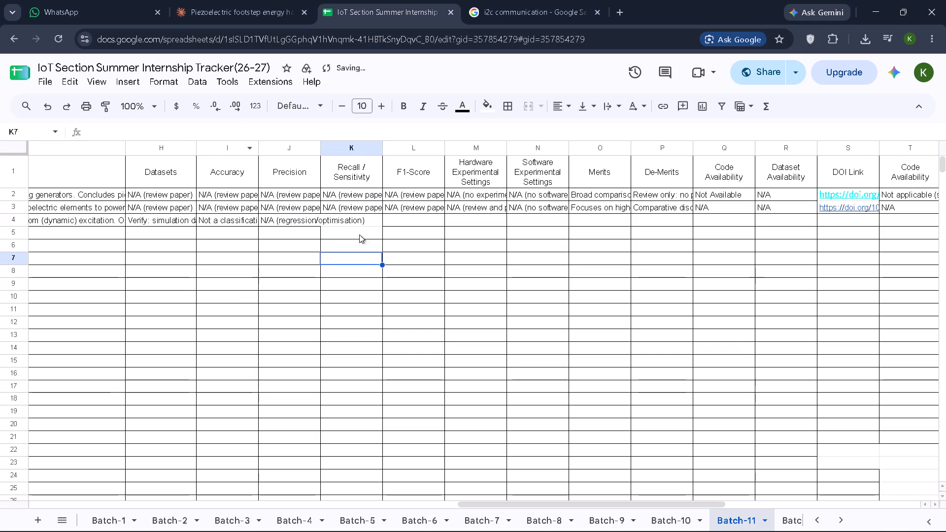
# Paste the same N/A (regression/optimisation) entry into paper 3's Recall / Sensitivity and F1-Score cells, K4 and L4.
pyautogui.click(361, 218)
pyautogui.click(130, 129)
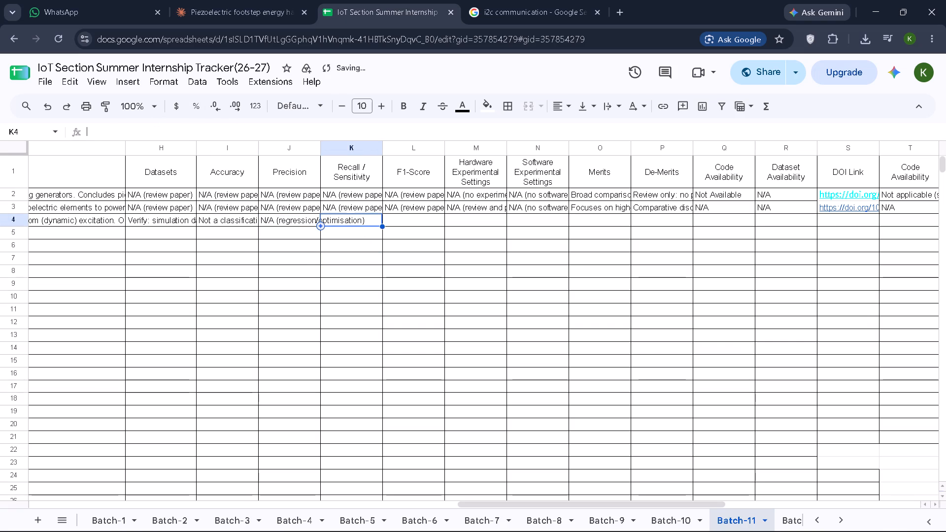
pyautogui.hotkey('ctrl', 'v')
pyautogui.click(442, 258)
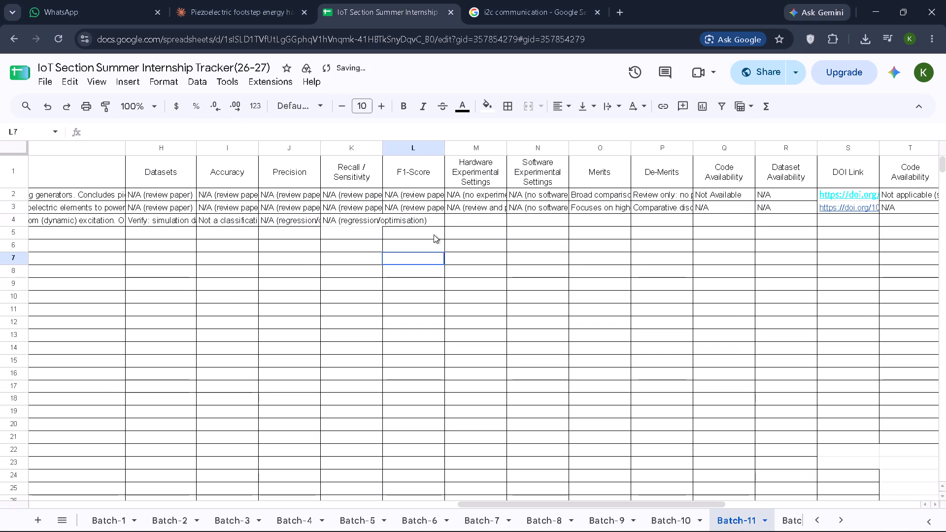
pyautogui.click(435, 221)
pyautogui.click(226, 127)
pyautogui.hotkey('ctrl', 'v')
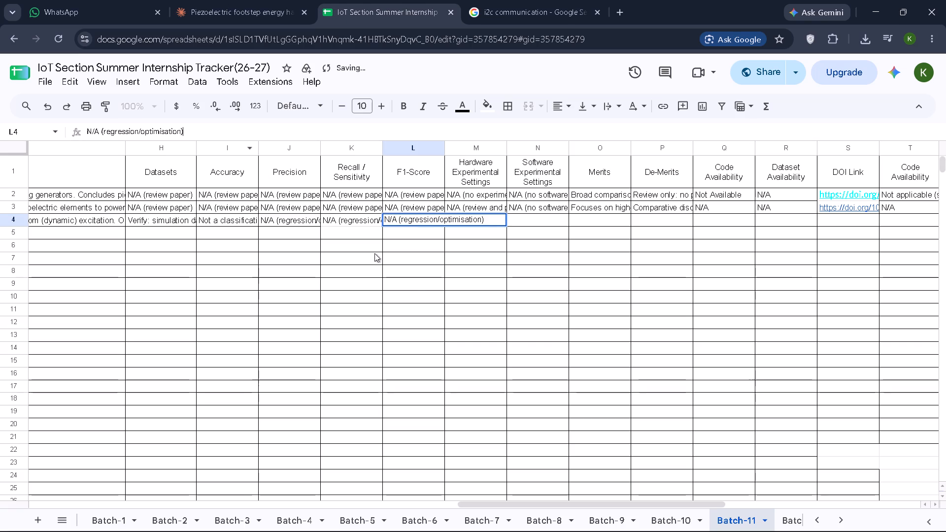
pyautogui.click(446, 298)
# Copy paper 3's Hardware Experimental Settings note about no physical hardware being reported from the WPS workbook into cell M4 of the Batch-11 sheet.
pyautogui.hotkey('alt', 'Tab')
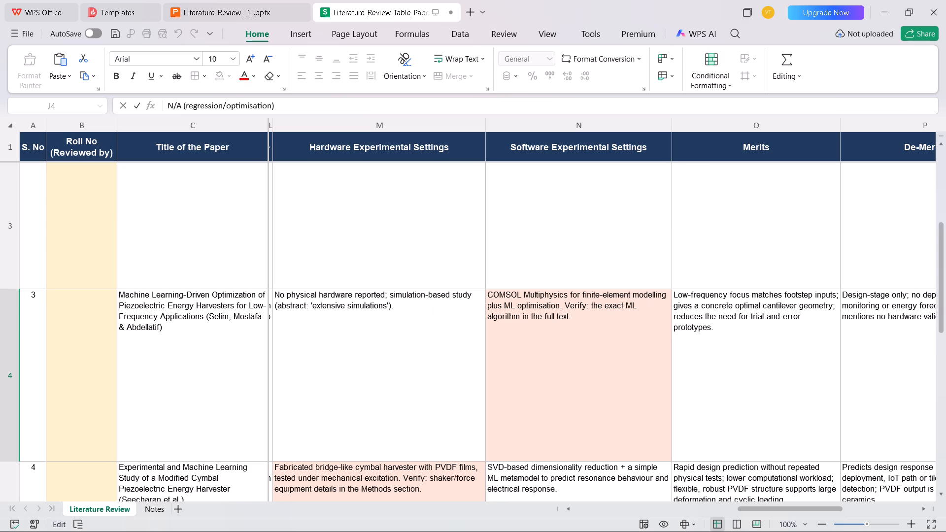
pyautogui.click(368, 334)
pyautogui.doubleClick(368, 334)
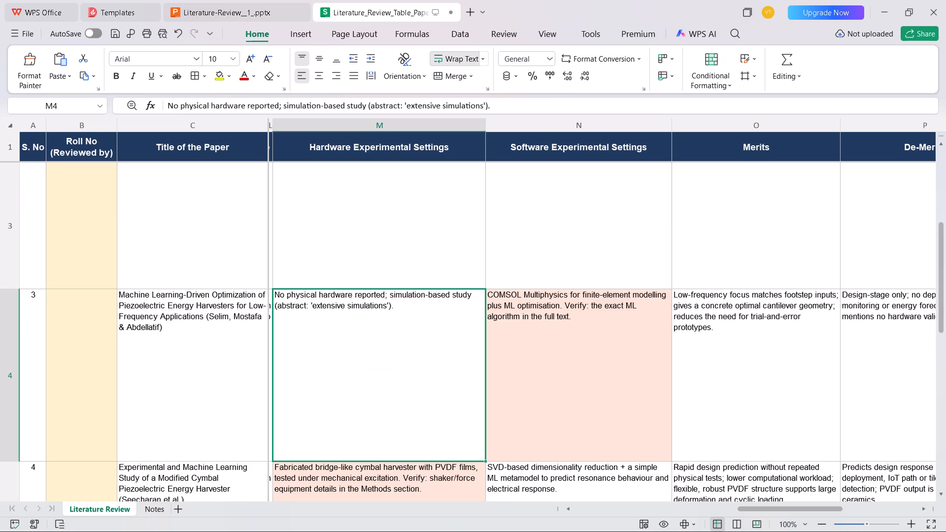
pyautogui.hotkey('ctrl', 'a')
pyautogui.hotkey('ctrl', 'c')
pyautogui.hotkey('ctrl', 'c')
pyautogui.click(368, 334)
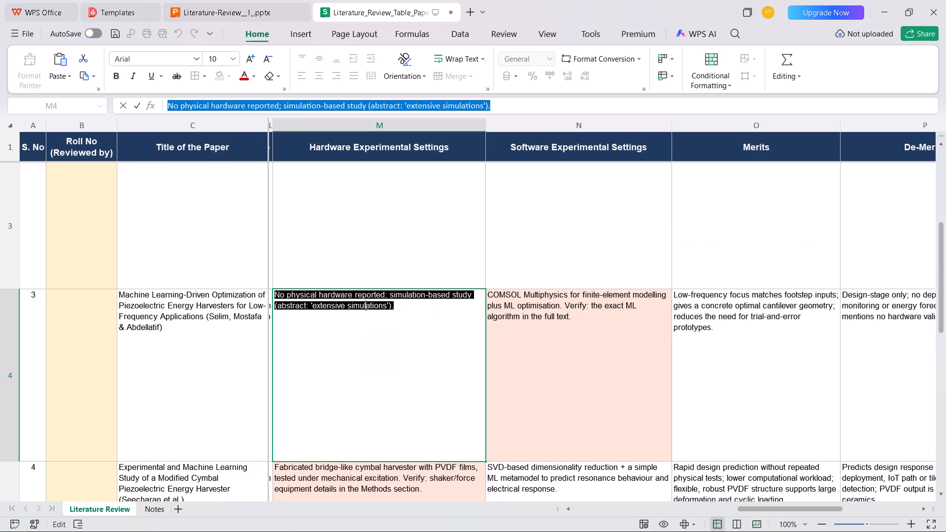
pyautogui.click(574, 352)
pyautogui.hotkey('alt', 'Tab')
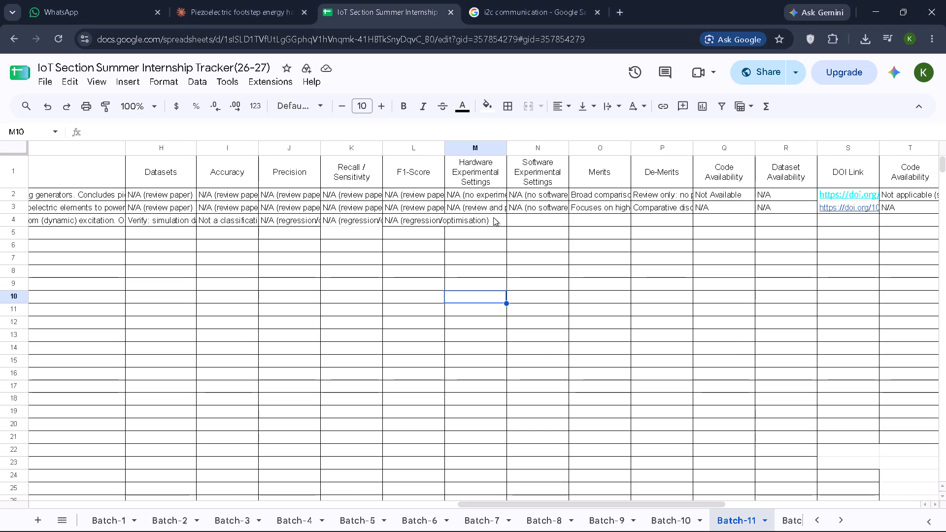
pyautogui.click(493, 217)
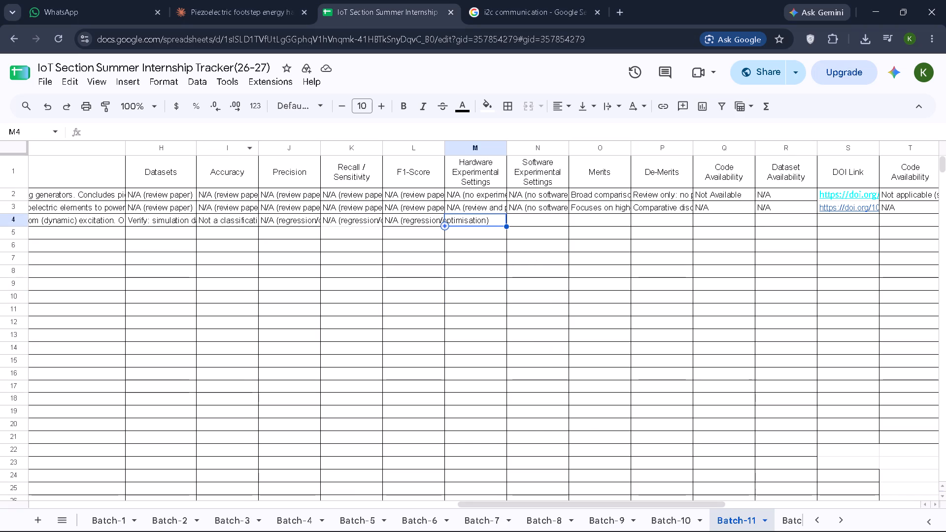
pyautogui.click(166, 125)
pyautogui.hotkey('ctrl', 'v')
pyautogui.click(521, 288)
# Copy paper 3's Software Experimental Settings note about COMSOL Multiphysics finite-element modelling from the WPS workbook into cell N4 of the Batch-11 sheet.
pyautogui.click(523, 223)
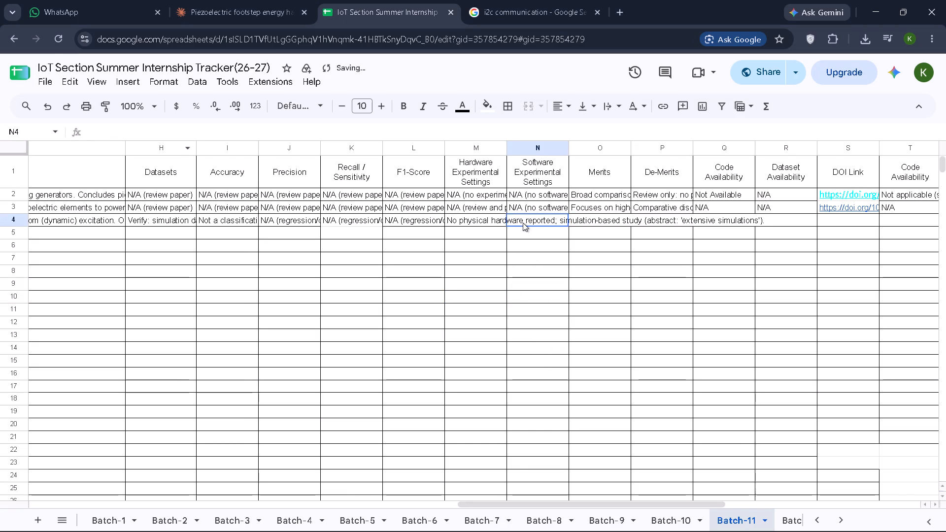
pyautogui.hotkey('alt', 'Tab')
pyautogui.doubleClick(572, 328)
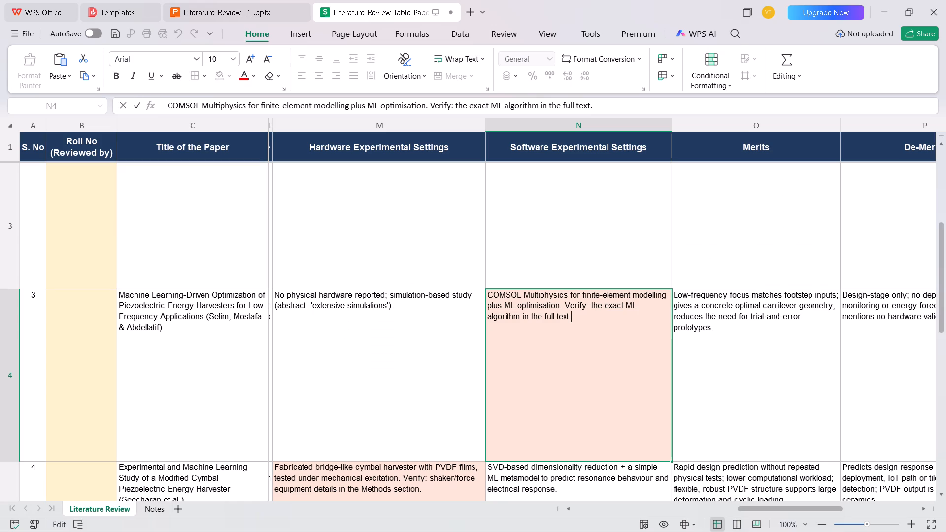
pyautogui.hotkey('ctrl', 'a')
pyautogui.hotkey('ctrl', 'c')
pyautogui.hotkey('ctrl', 'c')
pyautogui.click(419, 361)
pyautogui.click(732, 333)
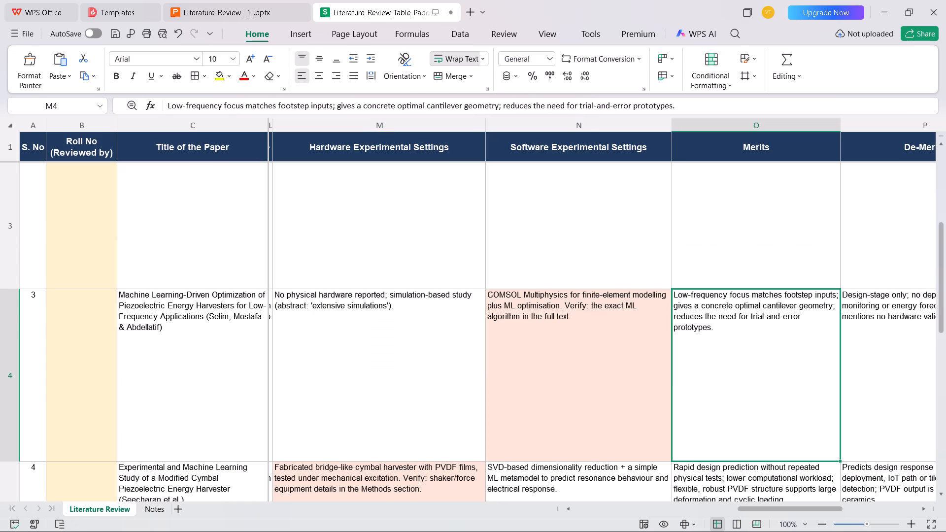
pyautogui.hotkey('alt', 'Tab')
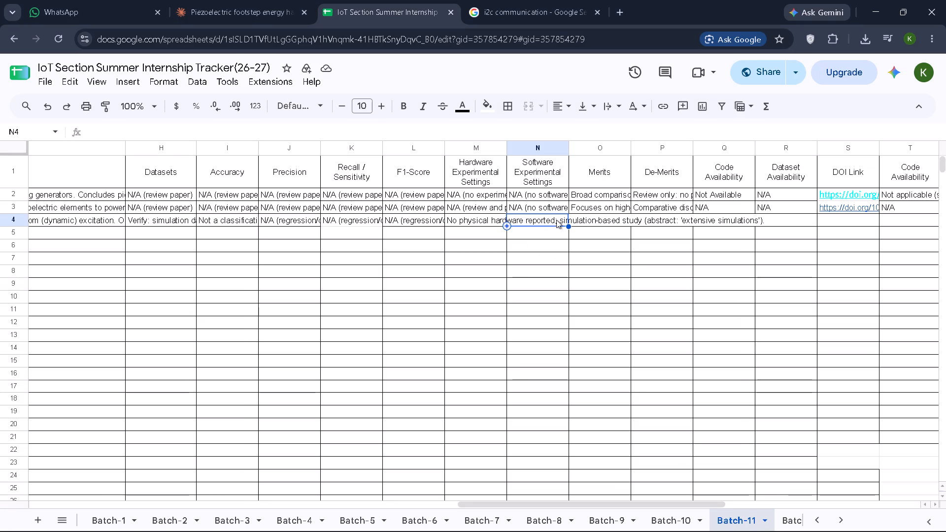
pyautogui.click(477, 220)
pyautogui.click(536, 221)
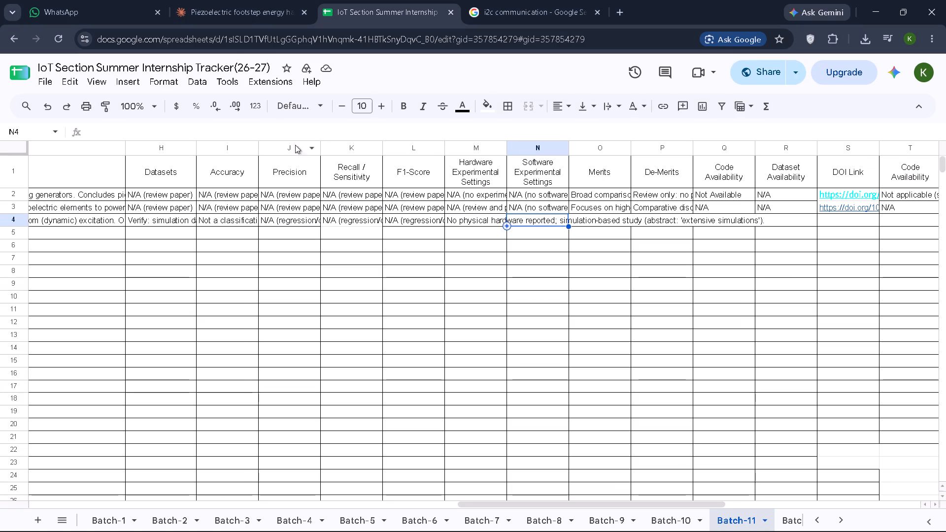
pyautogui.click(270, 133)
pyautogui.hotkey('ctrl', 'v')
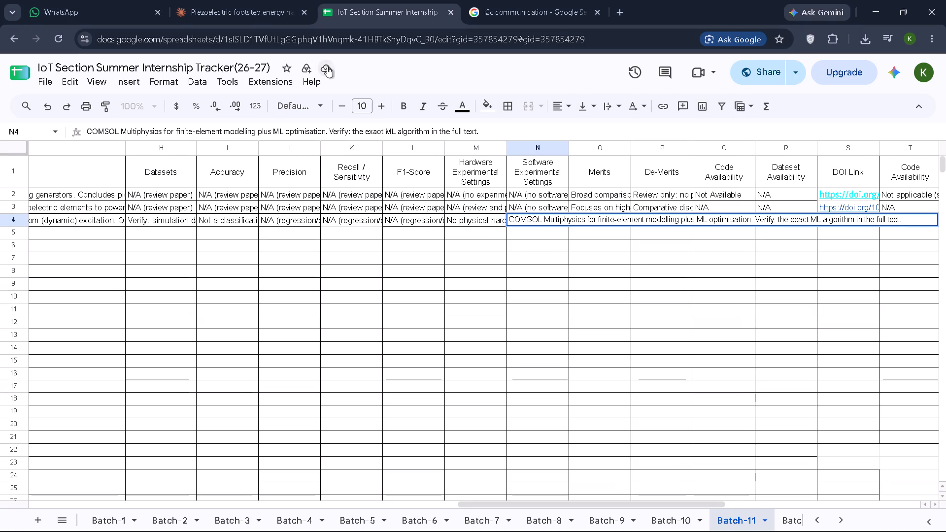
pyautogui.click(563, 279)
# Copy paper 3's Merits entry about low-frequency focus matching footstep inputs from the WPS workbook into cell O4 of the Batch-11 sheet.
pyautogui.click(592, 222)
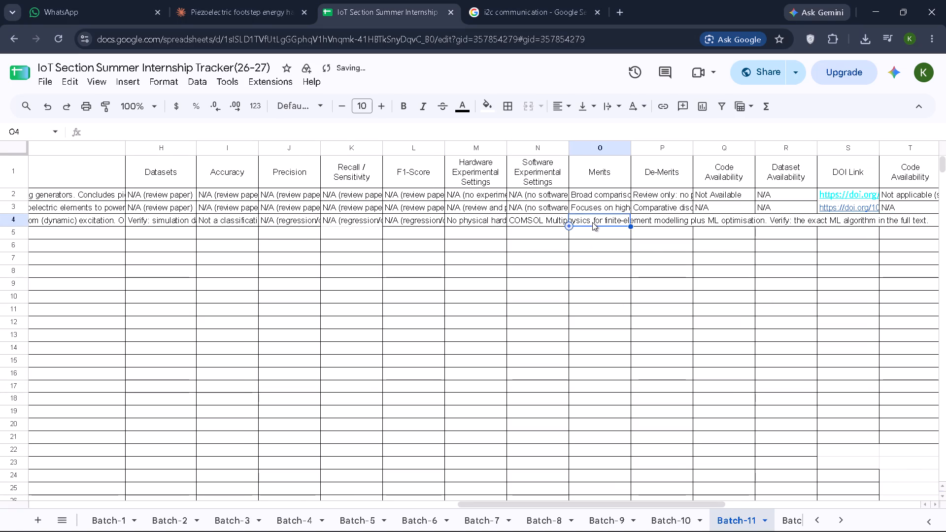
pyautogui.hotkey('alt', 'Tab')
pyautogui.doubleClick(736, 323)
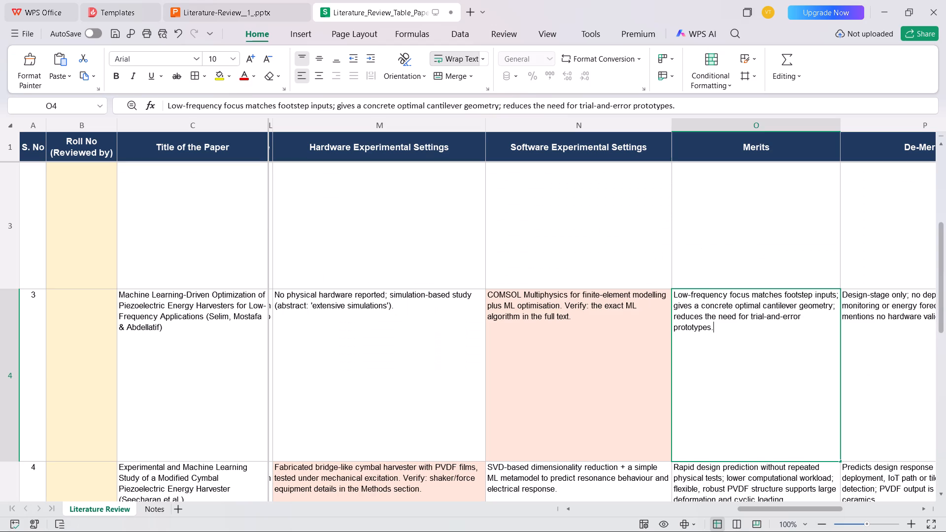
pyautogui.hotkey('ctrl', 'a')
pyautogui.hotkey('ctrl', 'c')
pyautogui.hotkey('ctrl', 'c')
pyautogui.hscroll(-4, 714, 368)
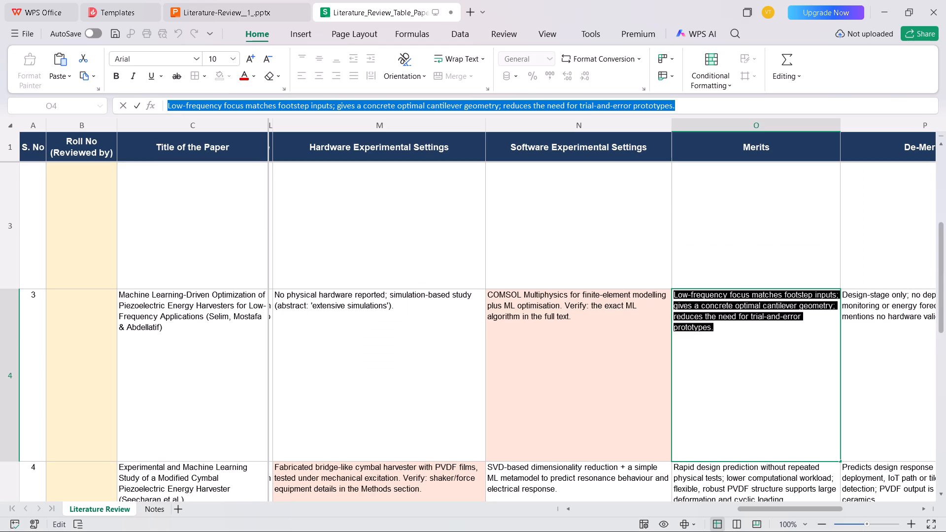
pyautogui.hscroll(-8, 714, 368)
pyautogui.click(908, 319)
pyautogui.hscroll(-5, 908, 319)
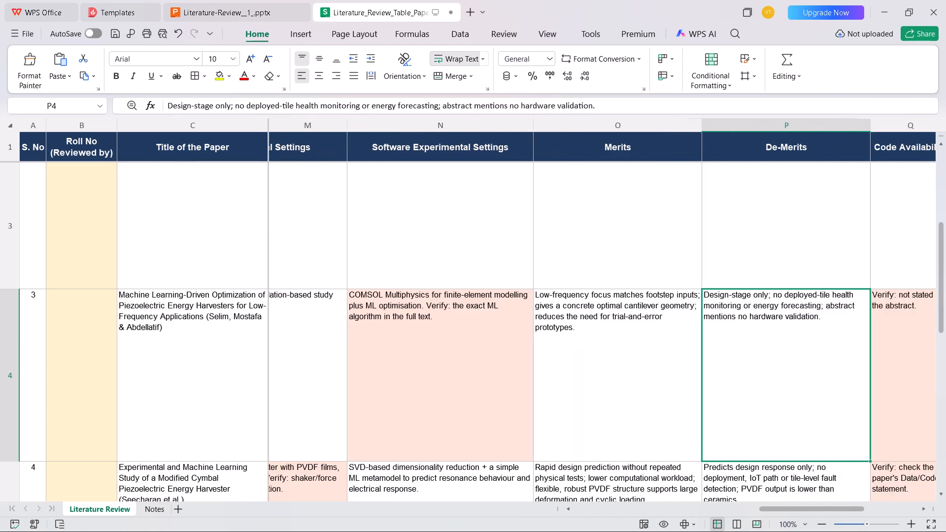
pyautogui.hscroll(-10, 908, 319)
pyautogui.hotkey('alt', 'Tab')
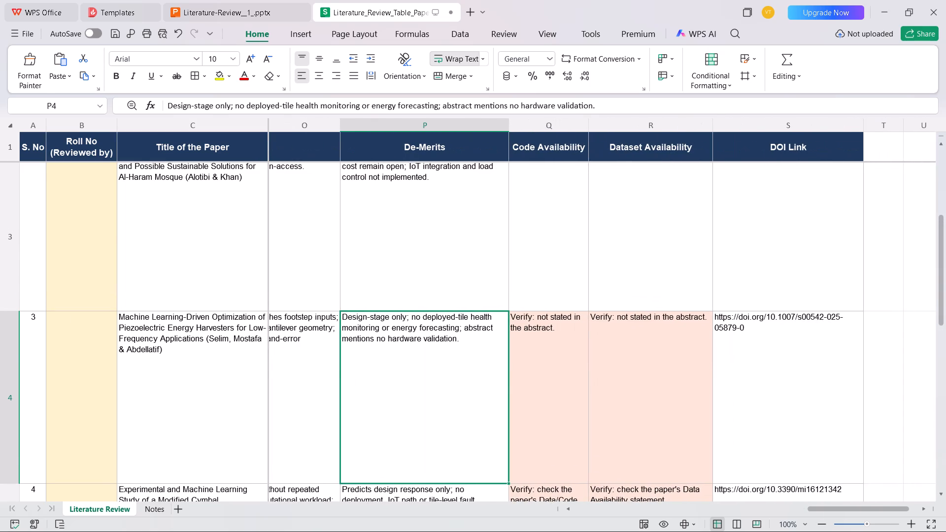
pyautogui.click(132, 131)
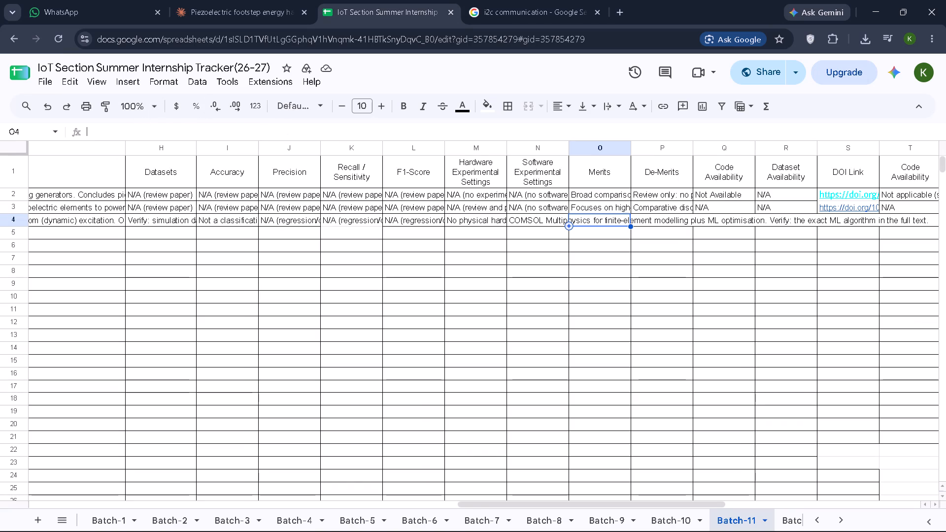
pyautogui.hotkey('ctrl', 'v')
pyautogui.moveTo(556, 435); pyautogui.dragTo(557, 428)
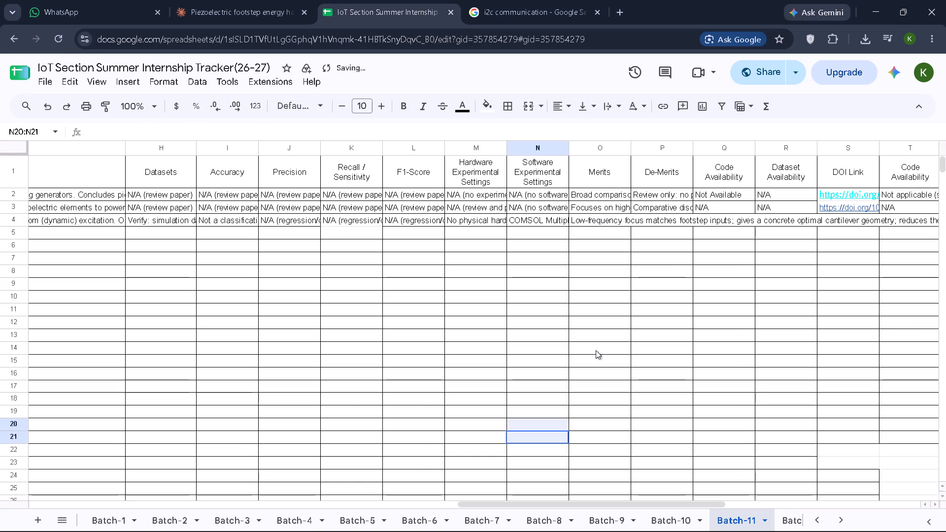
# Copy paper 3's De-Merits entry about being design-stage only from the WPS workbook into cell P4 of the Batch-11 sheet.
pyautogui.click(676, 217)
pyautogui.click(325, 131)
pyautogui.hotkey('alt', 'Tab')
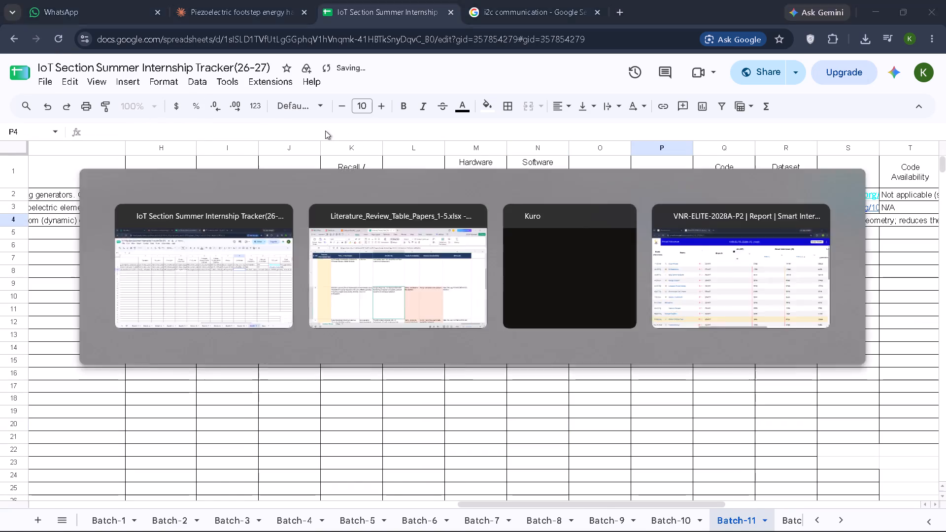
pyautogui.doubleClick(383, 354)
pyautogui.hotkey('ctrl', 'a')
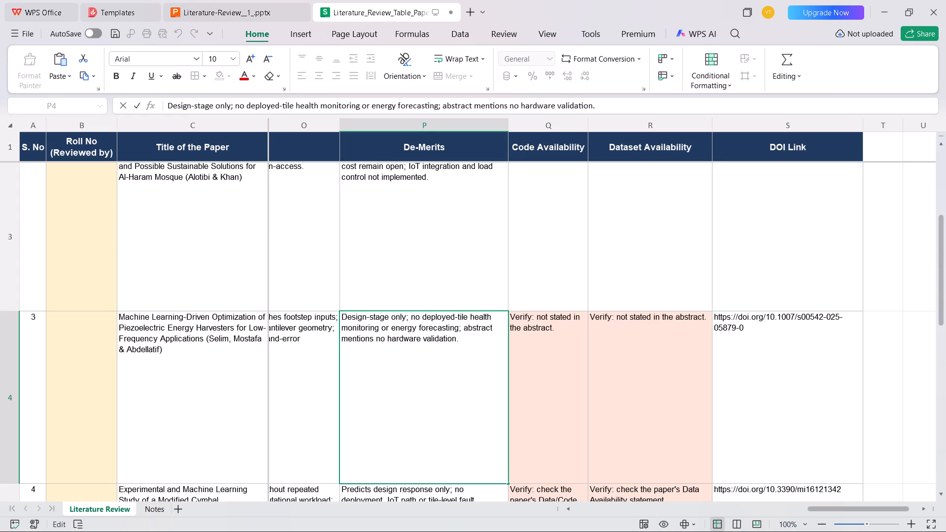
pyautogui.hotkey('ctrl', 'c')
pyautogui.hotkey('ctrl', 'c')
pyautogui.click(398, 354)
pyautogui.hotkey('alt', 'Tab')
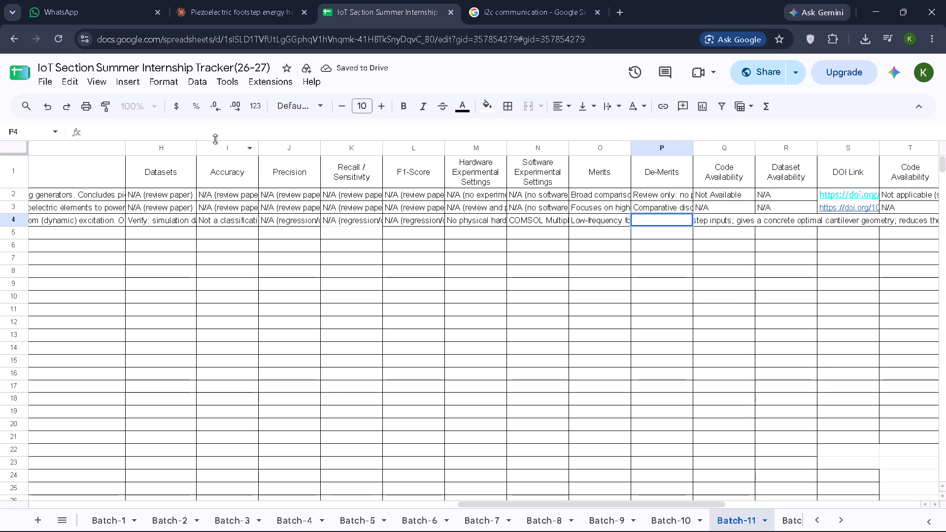
pyautogui.hotkey('ctrl', 'v')
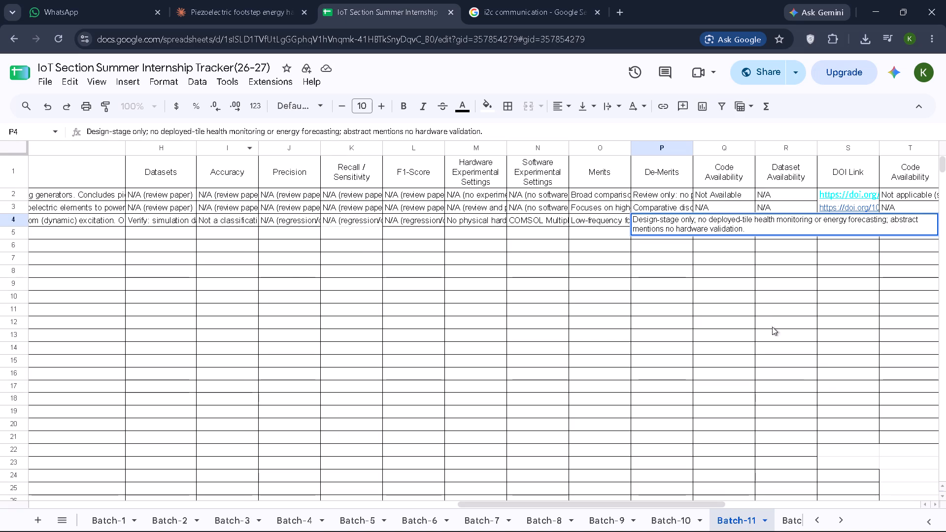
pyautogui.click(774, 330)
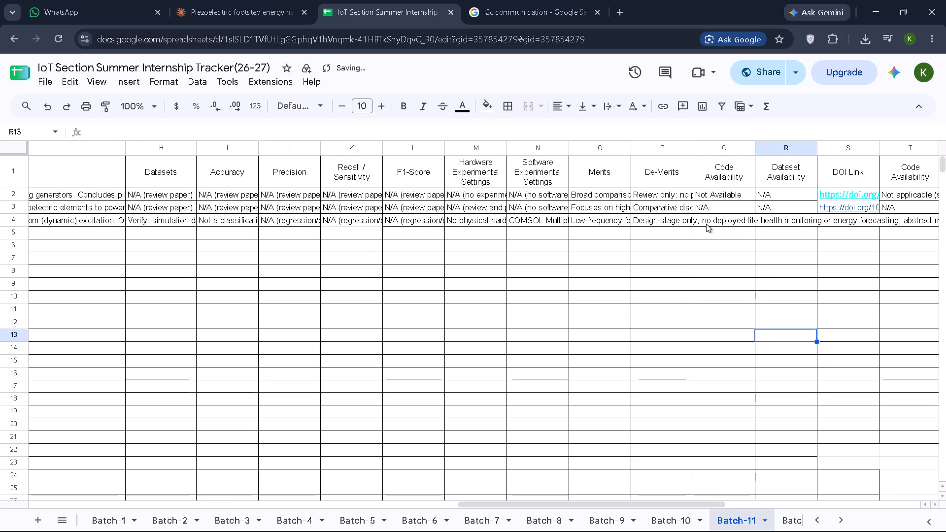
# Copy paper 3's Code Availability entry, Verify: not stated in the abstract, from the WPS workbook into cell Q4 of the Batch-11 sheet.
pyautogui.click(709, 224)
pyautogui.hotkey('alt', 'Tab')
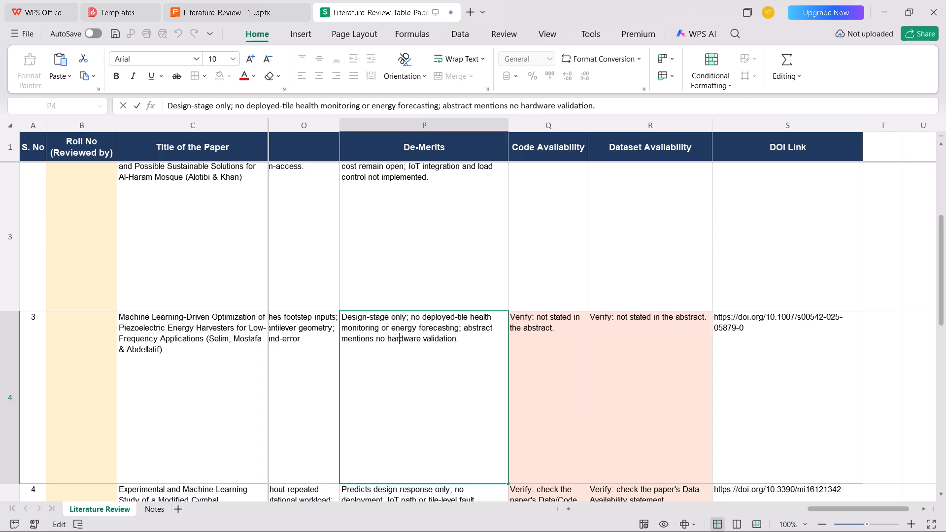
pyautogui.doubleClick(561, 335)
pyautogui.hotkey('ctrl', 'a')
pyautogui.hotkey('ctrl', 'c')
pyautogui.hotkey('ctrl', 'c')
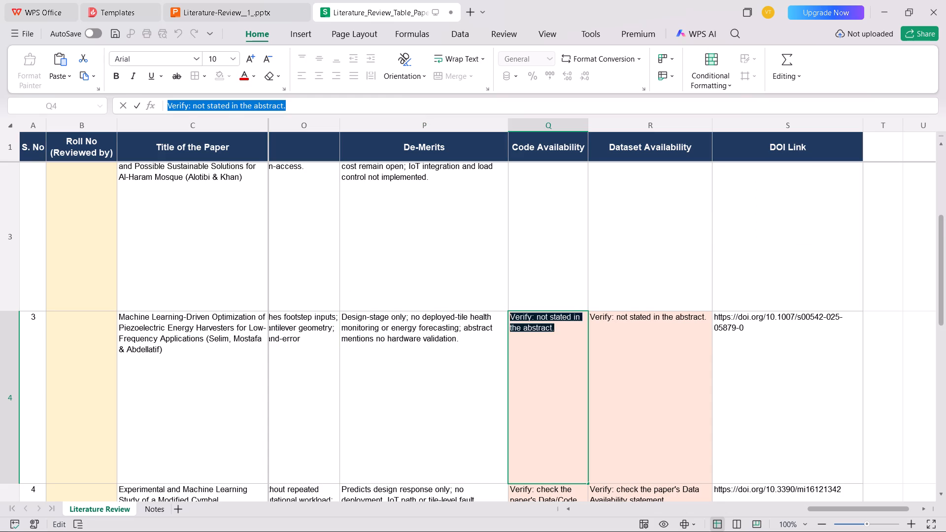
pyautogui.keyDown('ctrl'); pyautogui.click(566, 345); pyautogui.keyUp('ctrl')
pyautogui.hotkey('alt', 'Tab')
pyautogui.click(257, 123)
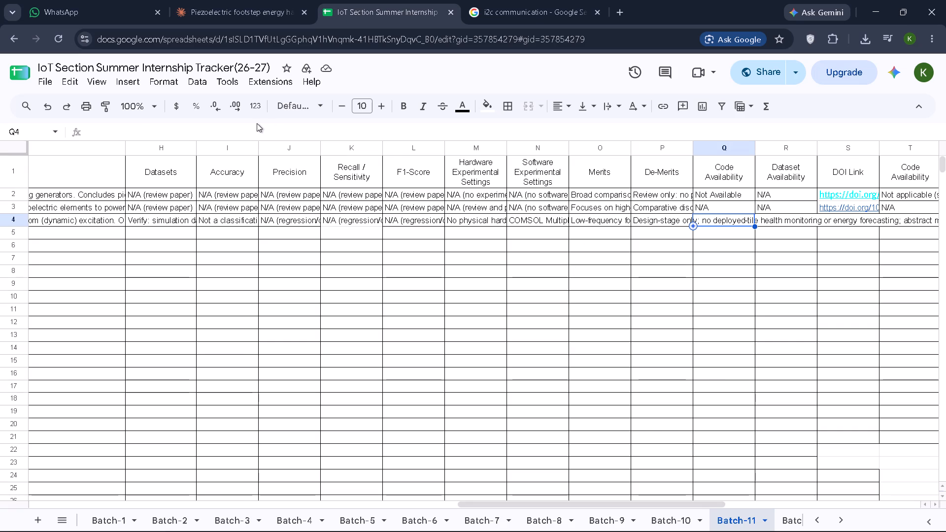
pyautogui.click(254, 132)
pyautogui.hotkey('ctrl', 'v')
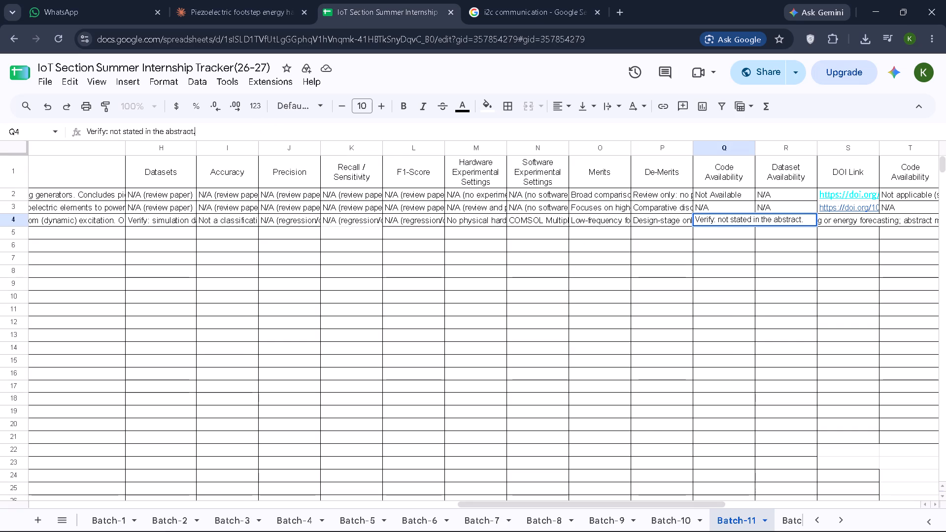
pyautogui.click(692, 353)
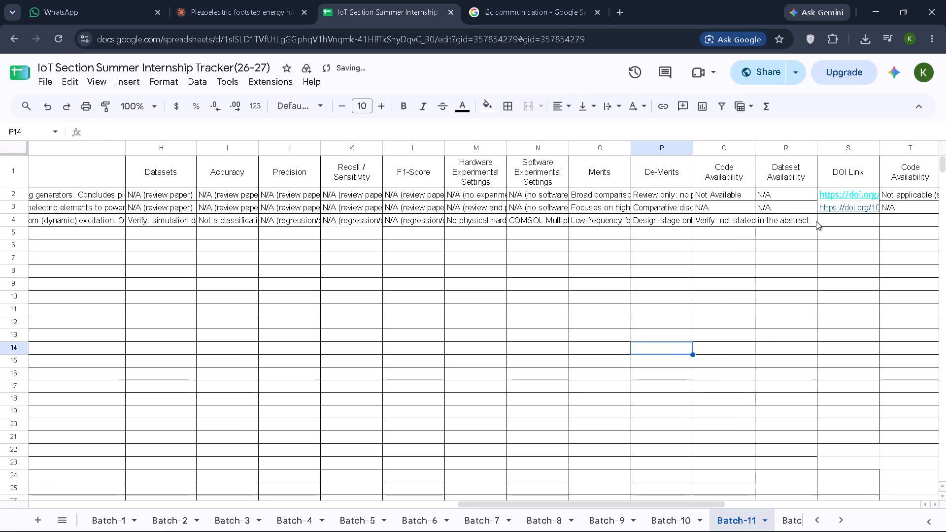
# Copy paper 3's Dataset Availability entry, Verify: not stated in the abstract, from the WPS workbook into cell R4 of the Batch-11 sheet.
pyautogui.click(814, 221)
pyautogui.click(733, 222)
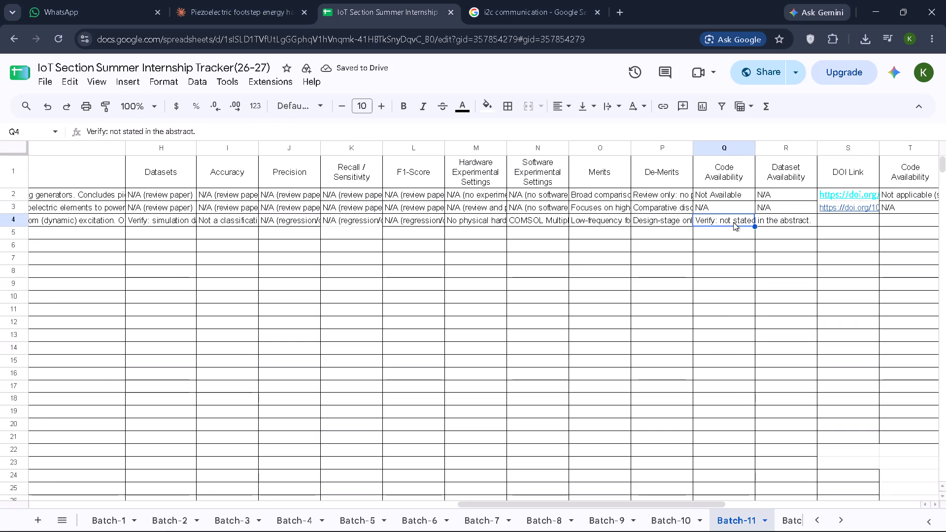
pyautogui.click(777, 221)
pyautogui.hotkey('alt', 'Tab')
pyautogui.click(638, 337)
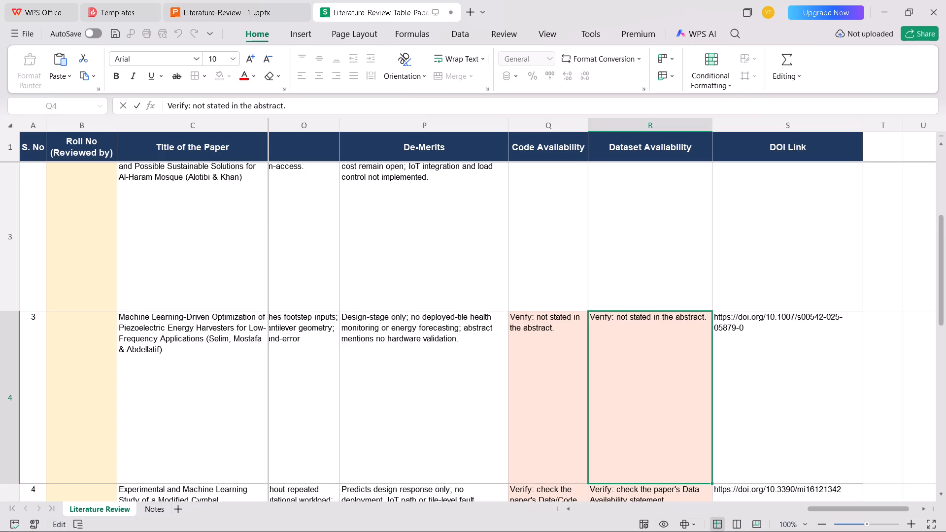
pyautogui.doubleClick(639, 326)
pyautogui.hotkey('ctrl', 'a')
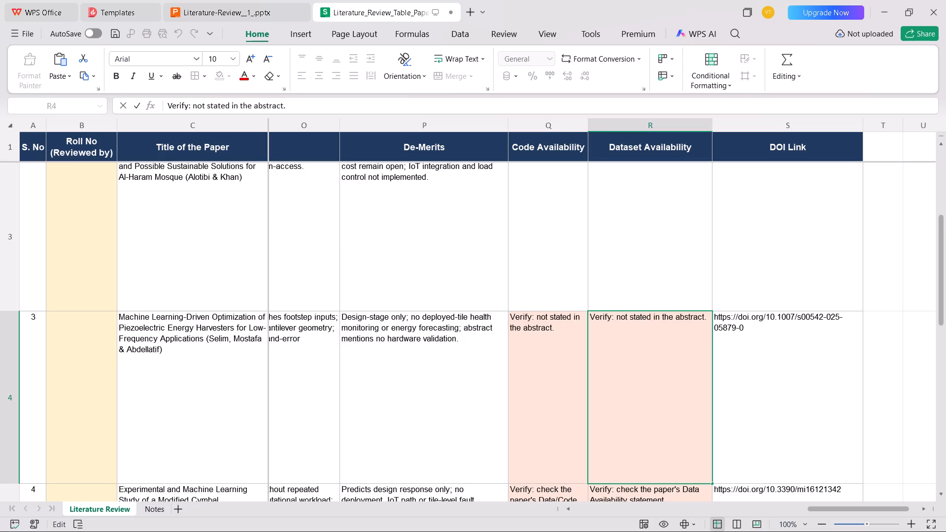
pyautogui.hotkey('ctrl', 'c')
pyautogui.hotkey('ctrl', 'c')
pyautogui.keyDown('ctrl'); pyautogui.click(639, 326); pyautogui.keyUp('ctrl')
pyautogui.hotkey('alt', 'Tab')
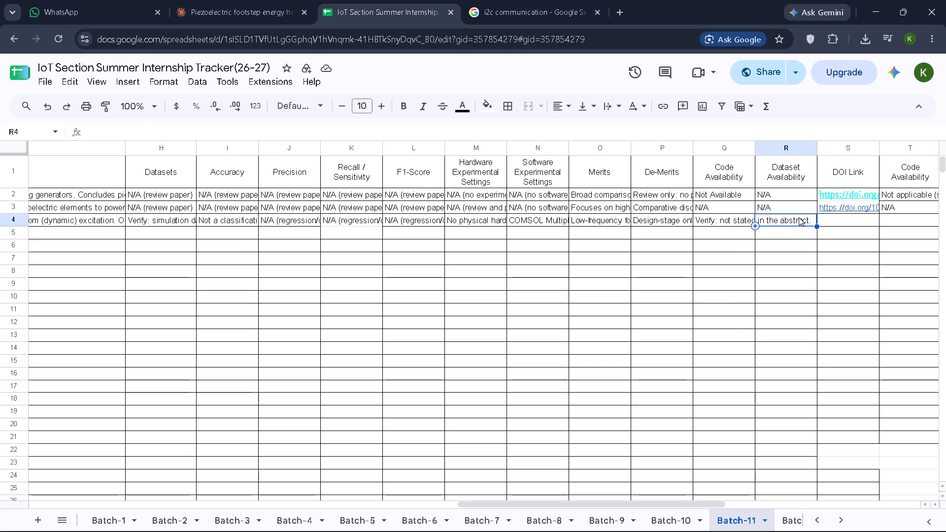
pyautogui.click(342, 128)
pyautogui.hotkey('ctrl', 'v')
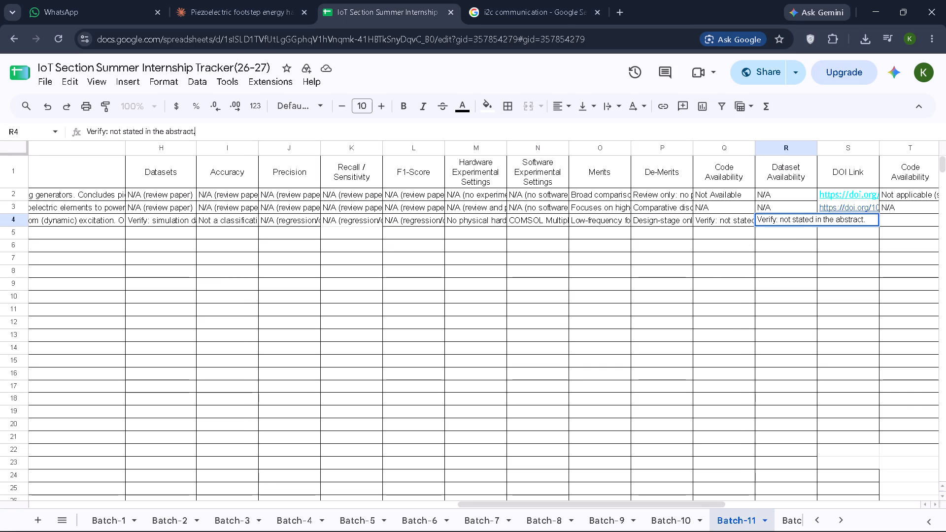
pyautogui.click(733, 300)
# Paste the same Verify: not stated in the abstract entry into paper 3's second Dataset Availability and Code Availability cells, U4 and T4.
pyautogui.hscroll(-2, 800, 262)
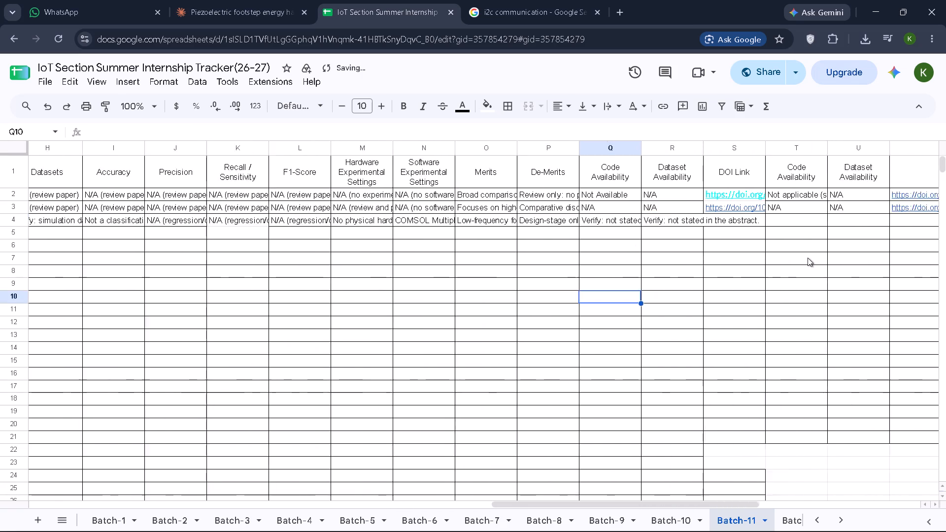
pyautogui.hscroll(-2, 808, 258)
pyautogui.click(764, 224)
pyautogui.click(281, 123)
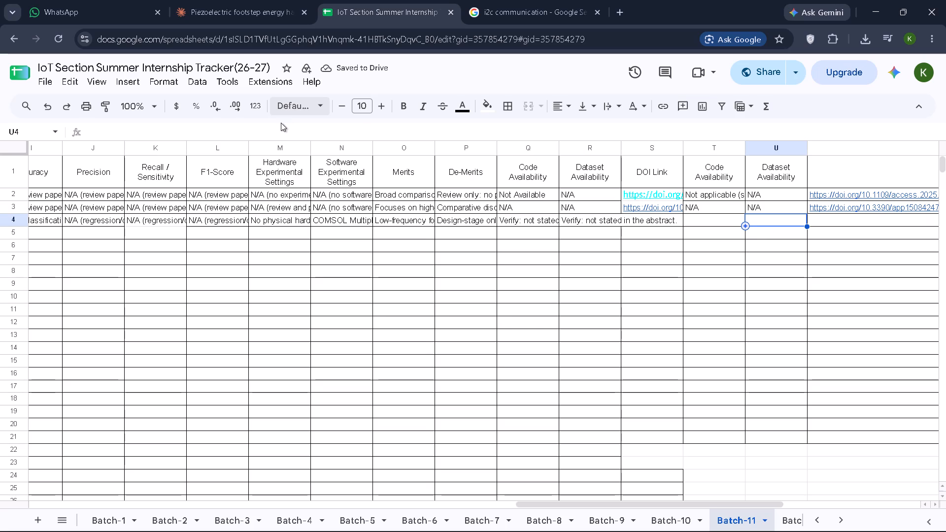
pyautogui.click(243, 129)
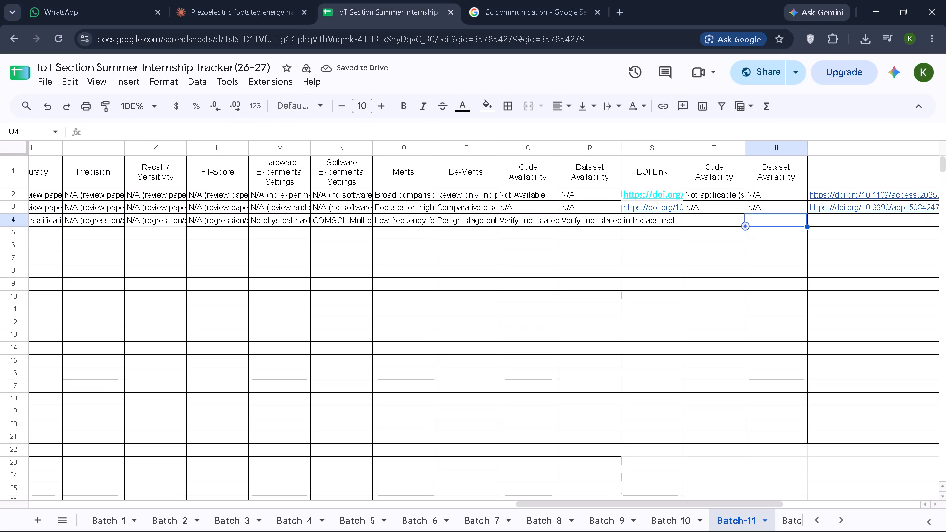
pyautogui.hotkey('ctrl', 'v')
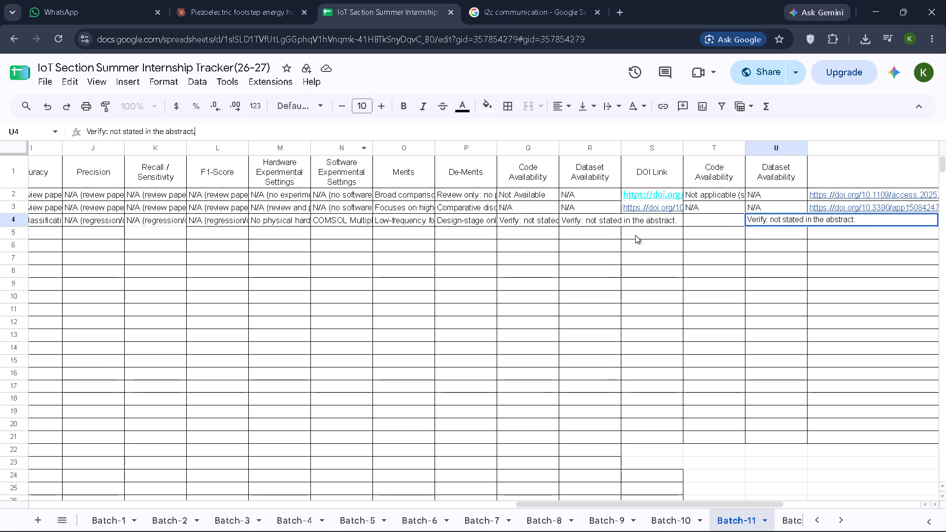
pyautogui.click(597, 215)
pyautogui.click(534, 216)
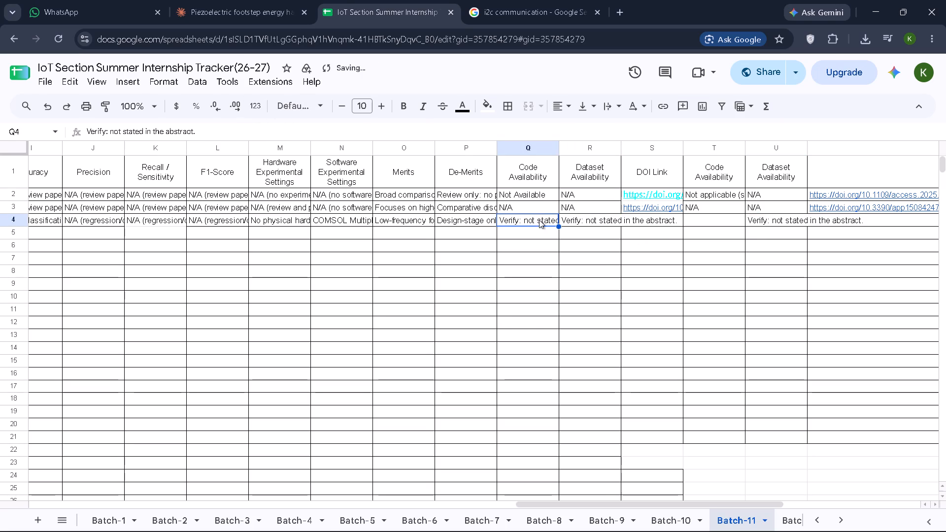
pyautogui.click(705, 221)
pyautogui.click(416, 128)
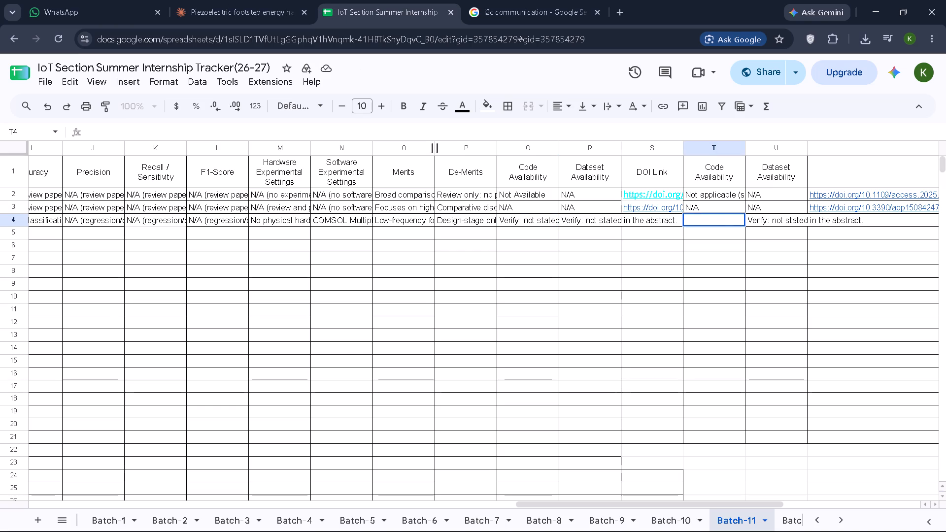
pyautogui.hotkey('ctrl', 'v')
pyautogui.click(749, 328)
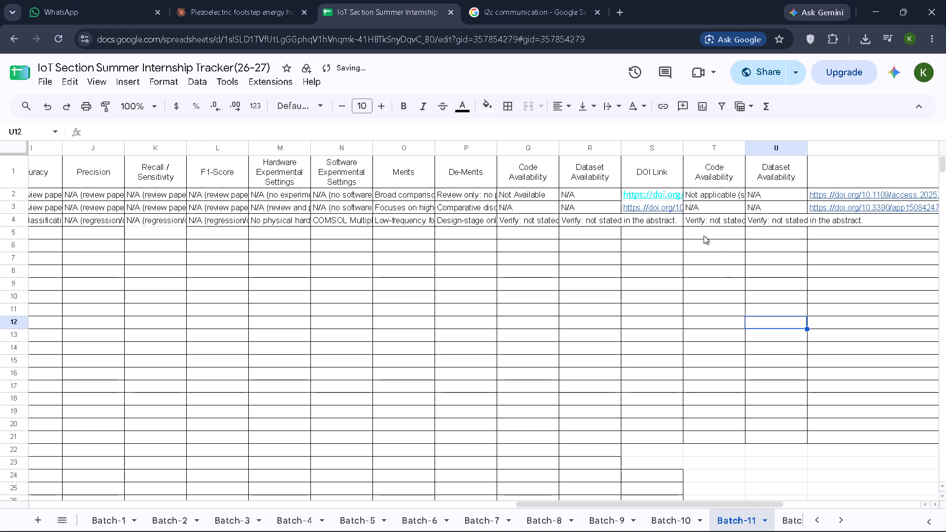
pyautogui.click(662, 223)
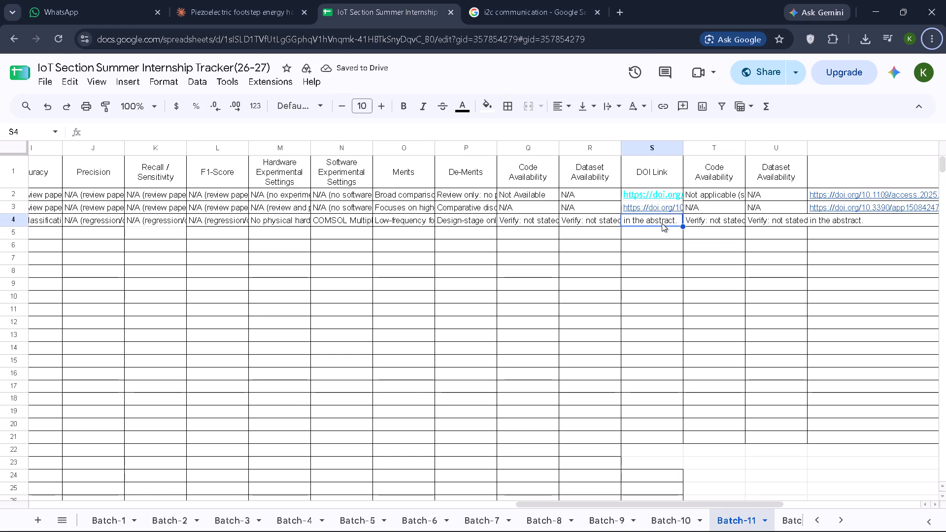
pyautogui.hotkey('alt', 'Tab')
pyautogui.click(725, 333)
pyautogui.click(748, 328)
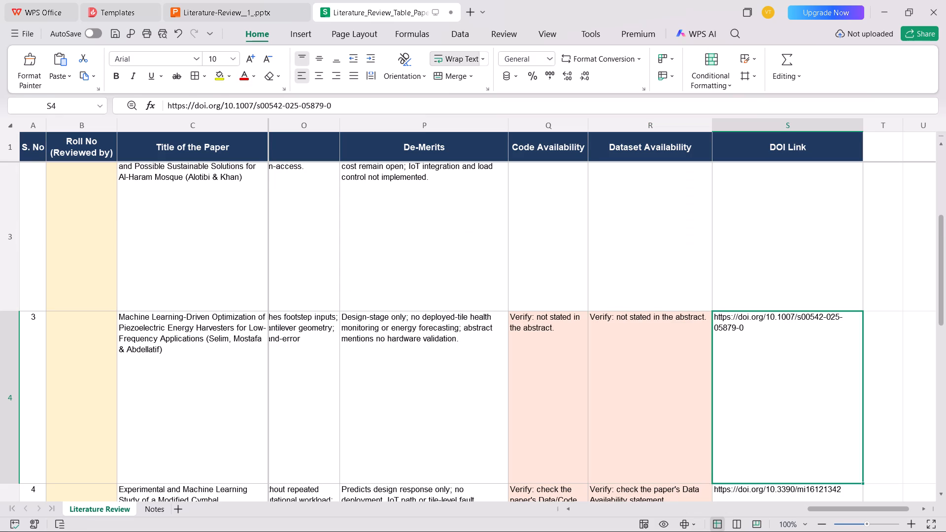
pyautogui.doubleClick(748, 328)
pyautogui.hotkey('ctrl', 'a')
pyautogui.hotkey('ctrl', 'c')
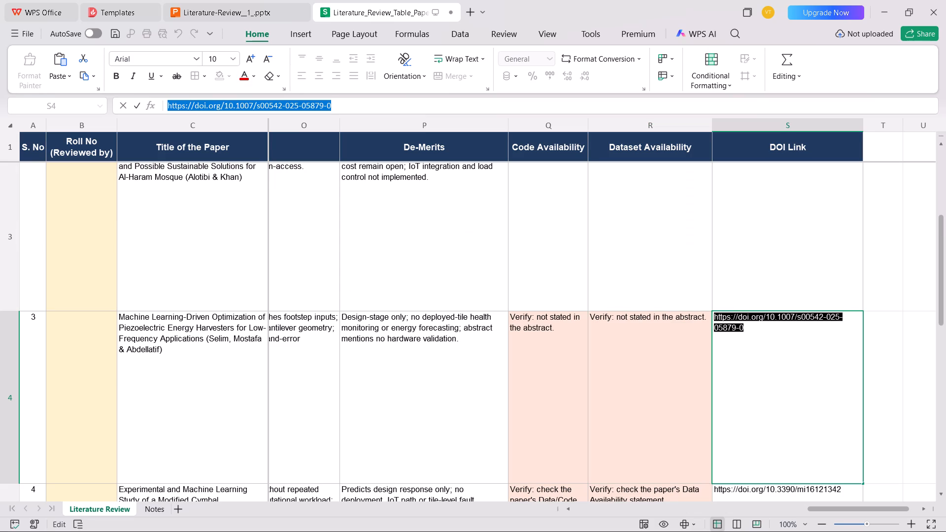
pyautogui.hotkey('alt', 'Tab')
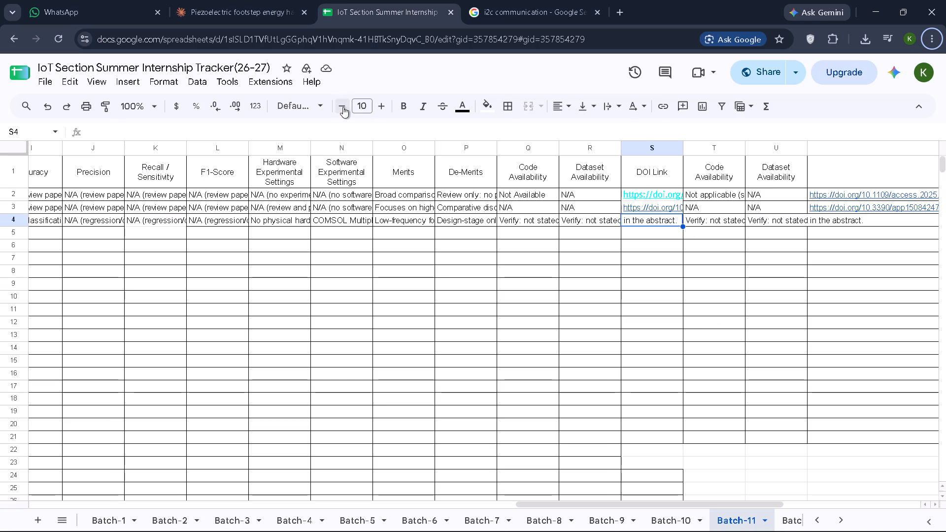
pyautogui.click(332, 121)
pyautogui.click(342, 133)
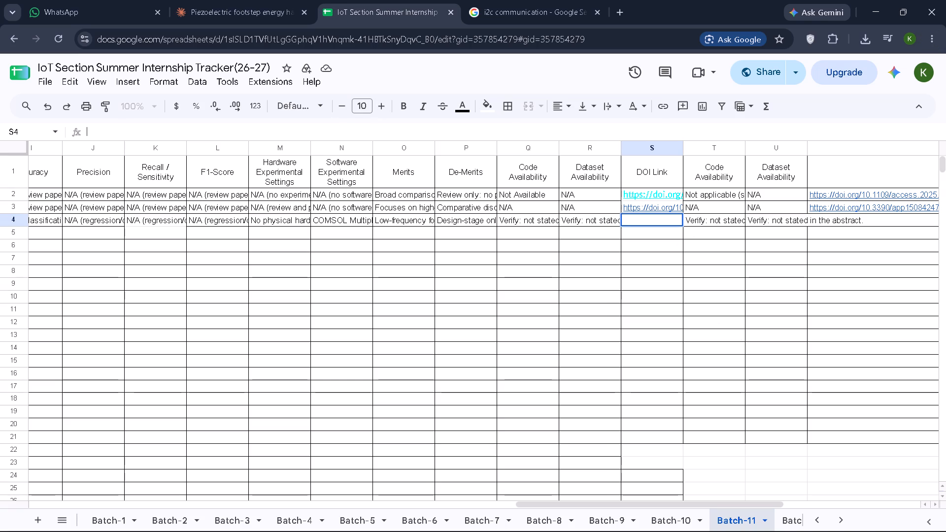
pyautogui.hotkey('ctrl', 'v')
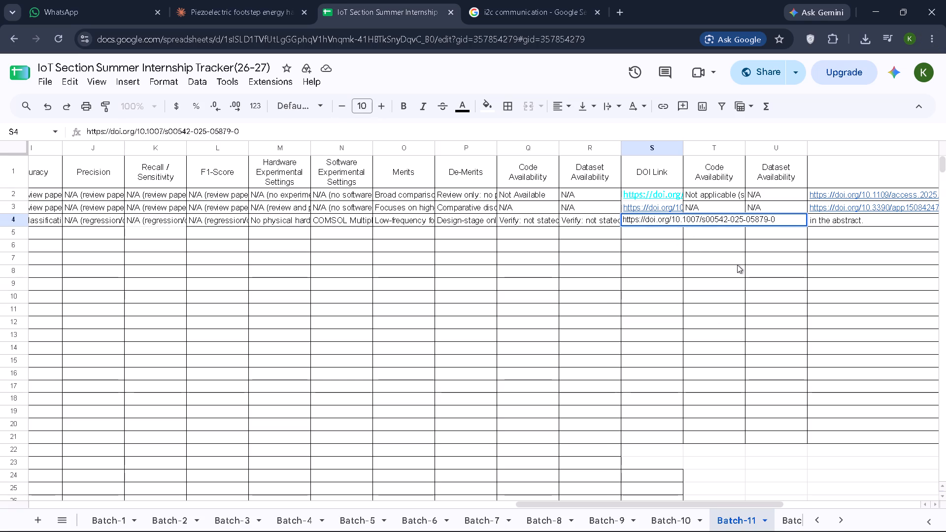
pyautogui.click(830, 446)
pyautogui.hscroll(-1, 826, 266)
pyautogui.click(845, 216)
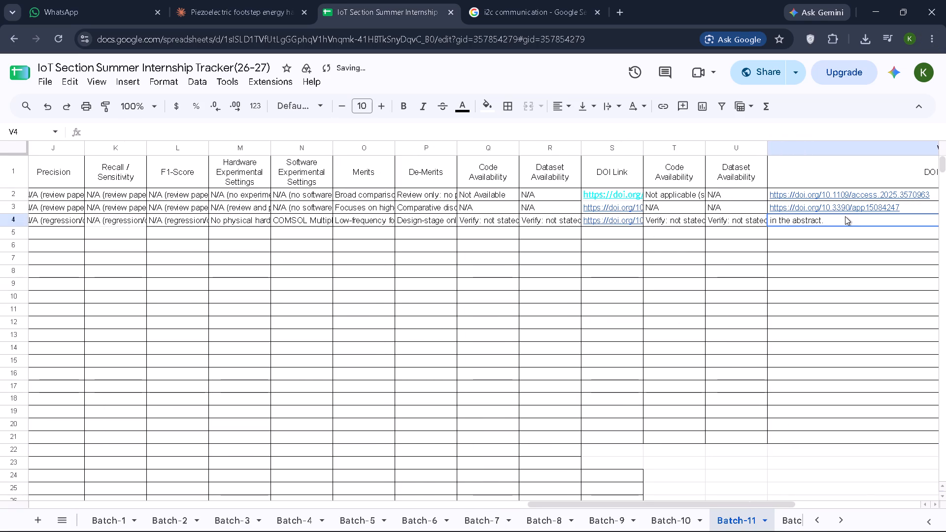
pyautogui.click(388, 135)
pyautogui.hotkey('ctrl', 'v')
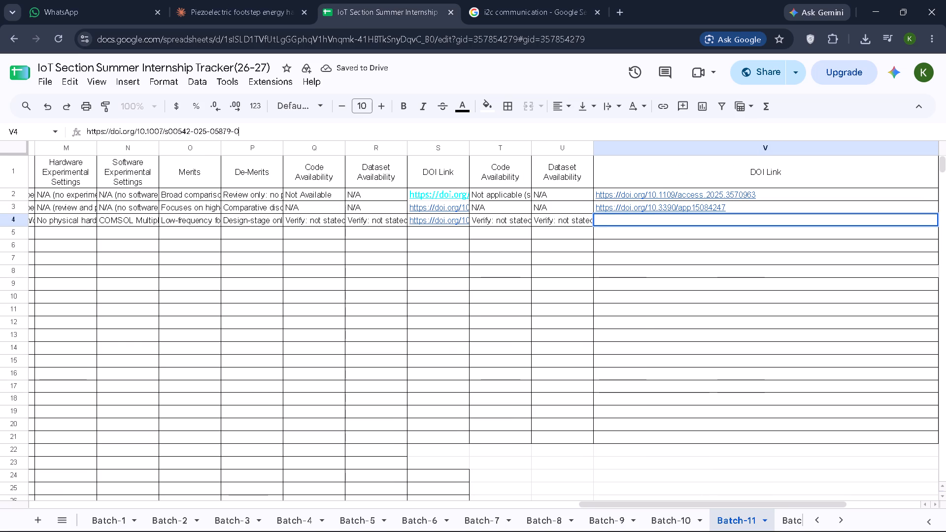
pyautogui.click(699, 472)
pyautogui.hscroll(3, 661, 407)
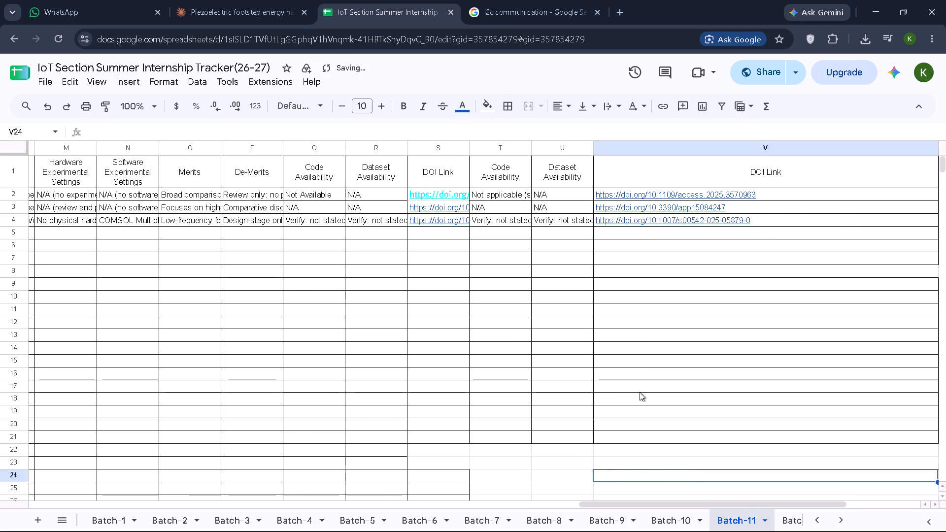
pyautogui.hscroll(12, 640, 392)
pyautogui.hscroll(12, 210, 256)
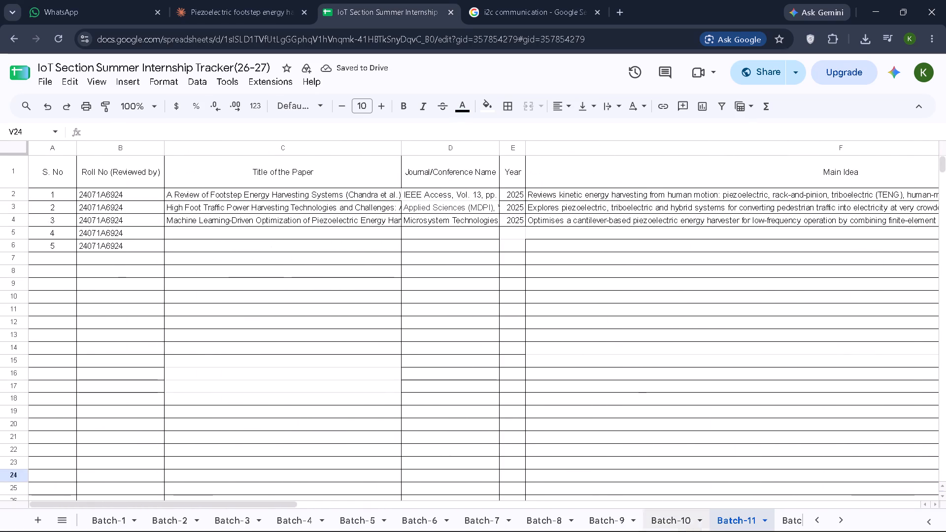
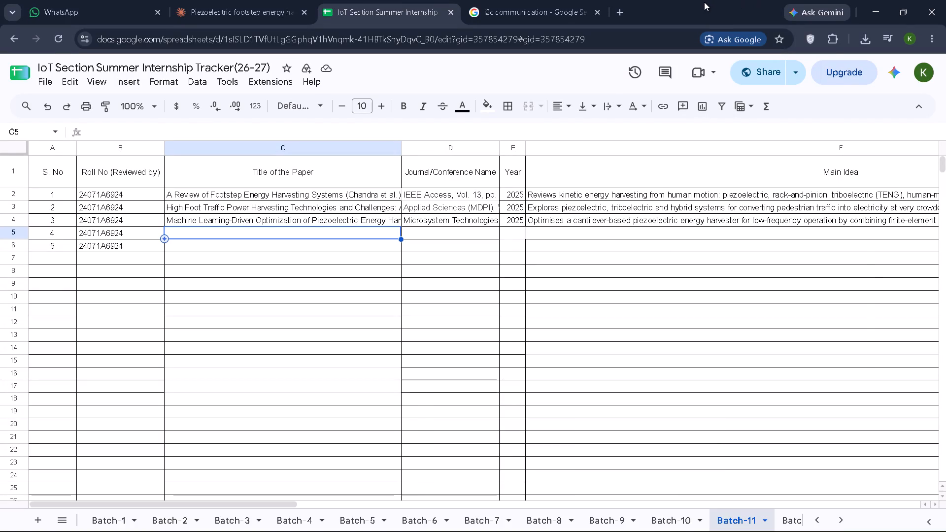
# Copy paper 4's title, Experimental and Machine Learning Study of a Modified Cymbal Piezoelectric Energy Harvester, from the WPS workbook into cell C5 of the Batch-11 sheet.
pyautogui.hotkey('alt', 'Tab')
pyautogui.hotkey('alt', 'Tab')
pyautogui.hscroll(19, 326, 337)
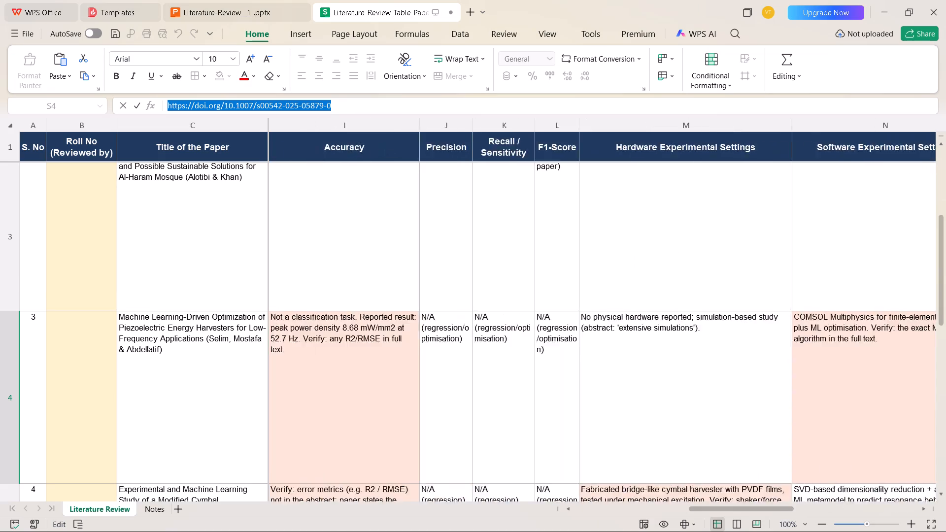
pyautogui.hscroll(19, 304, 349)
pyautogui.hscroll(19, 304, 349)
pyautogui.scroll(-2, 304, 349)
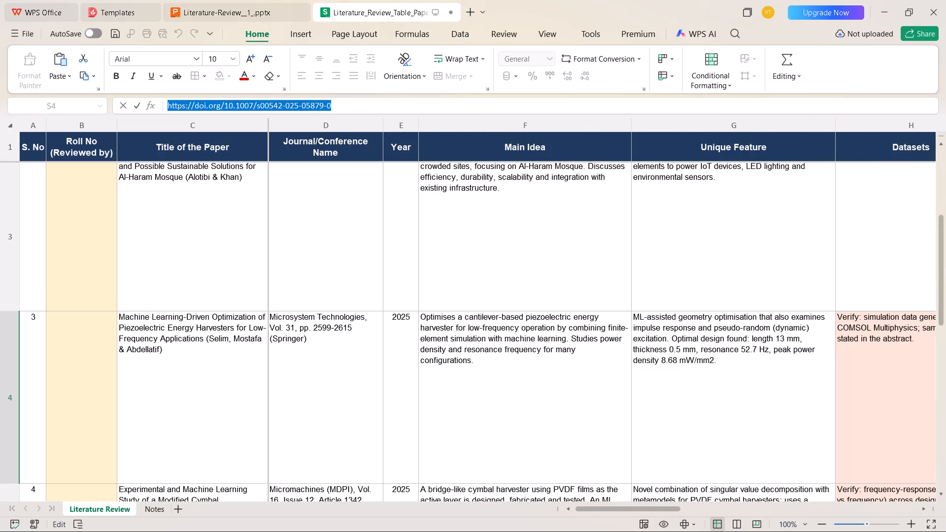
pyautogui.scroll(-1, 304, 349)
pyautogui.moveTo(945, 266); pyautogui.dragTo(942, 357)
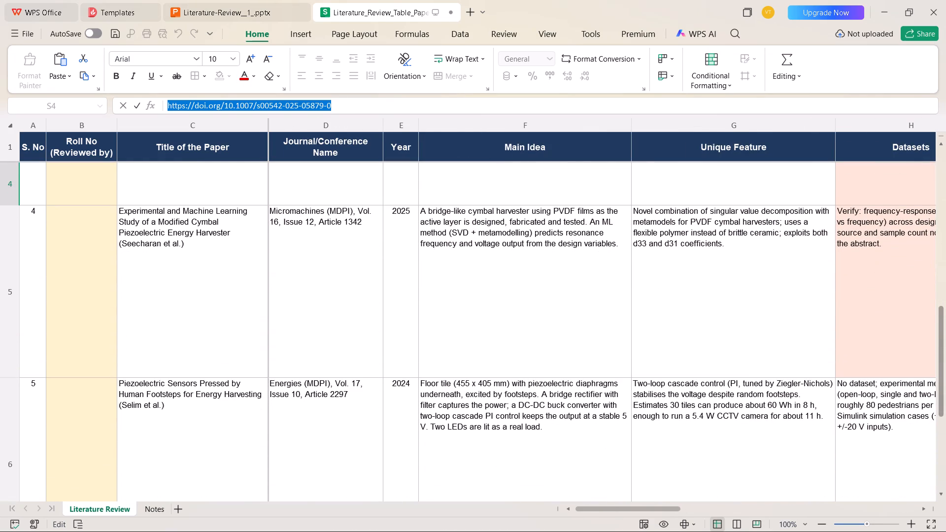
pyautogui.doubleClick(198, 268)
pyautogui.hotkey('ctrl', 'a')
pyautogui.hotkey('ctrl', 'c')
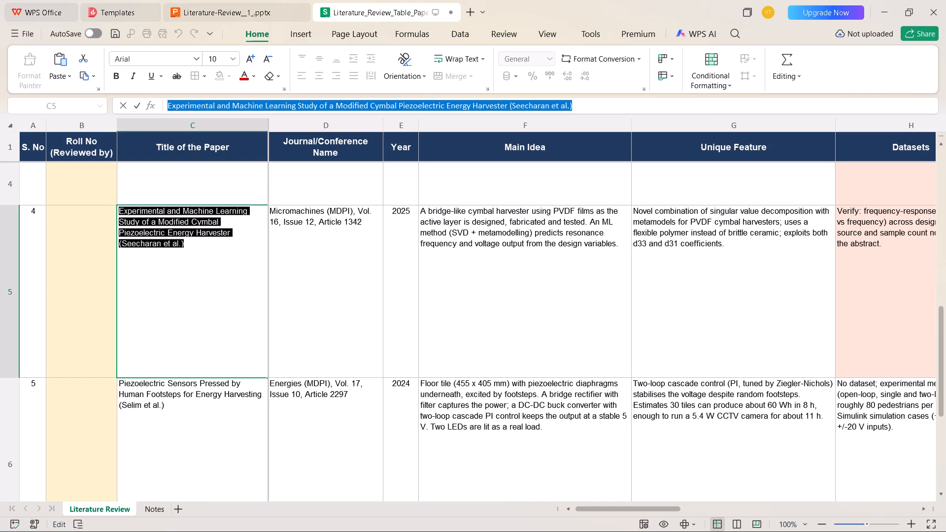
pyautogui.hotkey('ctrl', 'c')
pyautogui.doubleClick(342, 216)
pyautogui.hotkey('alt', 'Tab')
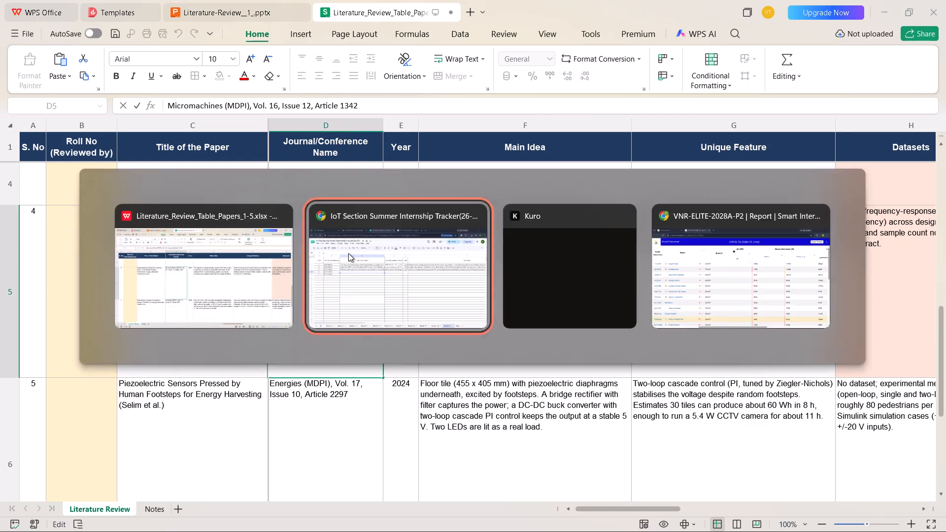
pyautogui.click(285, 233)
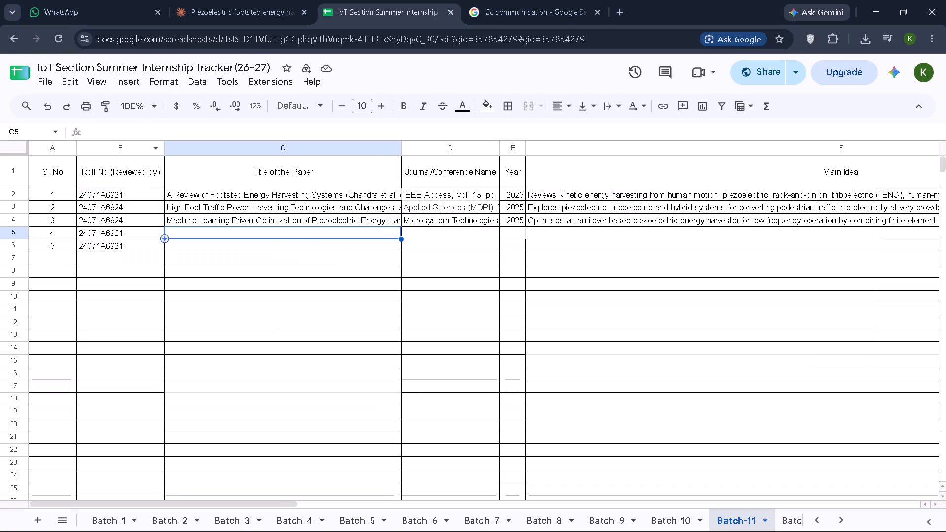
pyautogui.click(131, 130)
pyautogui.hotkey('ctrl', 'v')
pyautogui.click(349, 292)
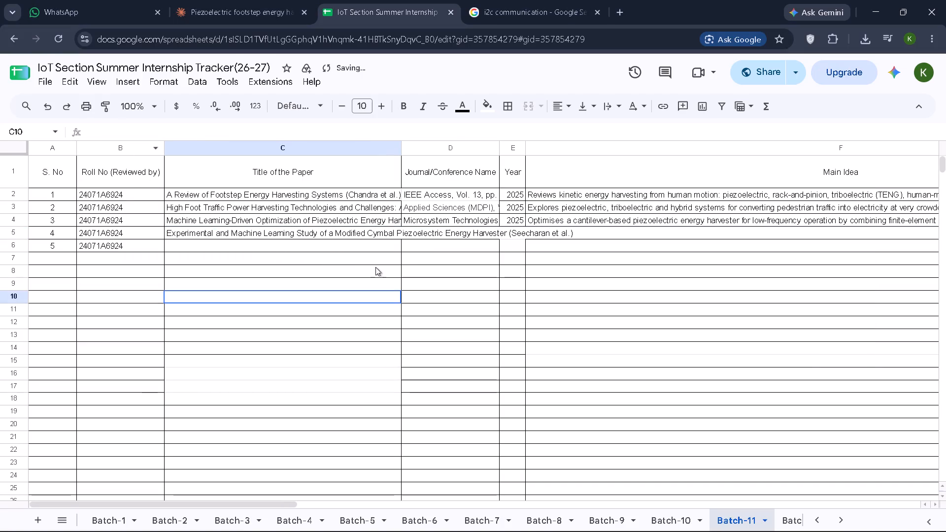
# Copy paper 4's journal entry, Micromachines (MDPI), Vol. 16, Issue 12, Article 1342, from the WPS workbook into cell D5 of the Batch-11 sheet.
pyautogui.click(426, 232)
pyautogui.hotkey('alt', 'Tab')
pyautogui.doubleClick(333, 237)
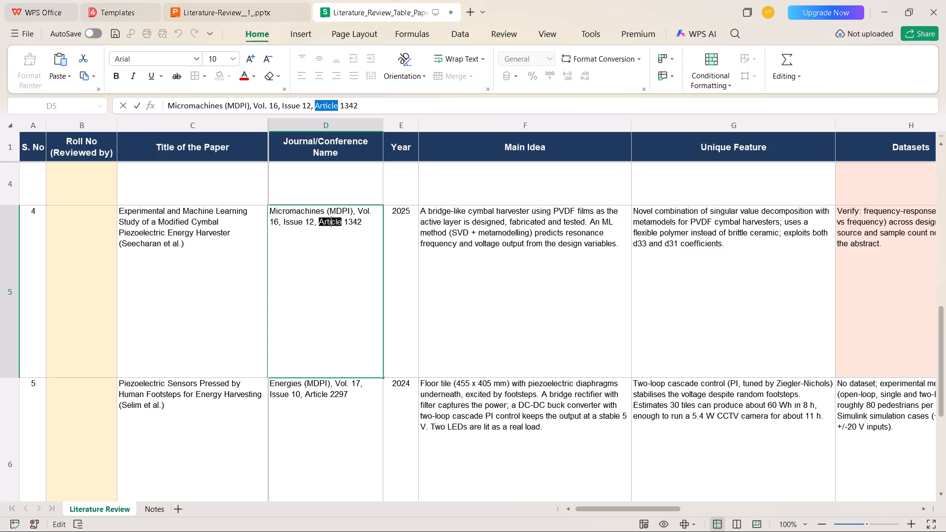
pyautogui.hotkey('ctrl', 'a')
pyautogui.hotkey('ctrl', 'c')
pyautogui.hotkey('ctrl', 'c')
pyautogui.keyDown('ctrl'); pyautogui.click(333, 237); pyautogui.keyUp('ctrl')
pyautogui.hotkey('alt', 'Tab')
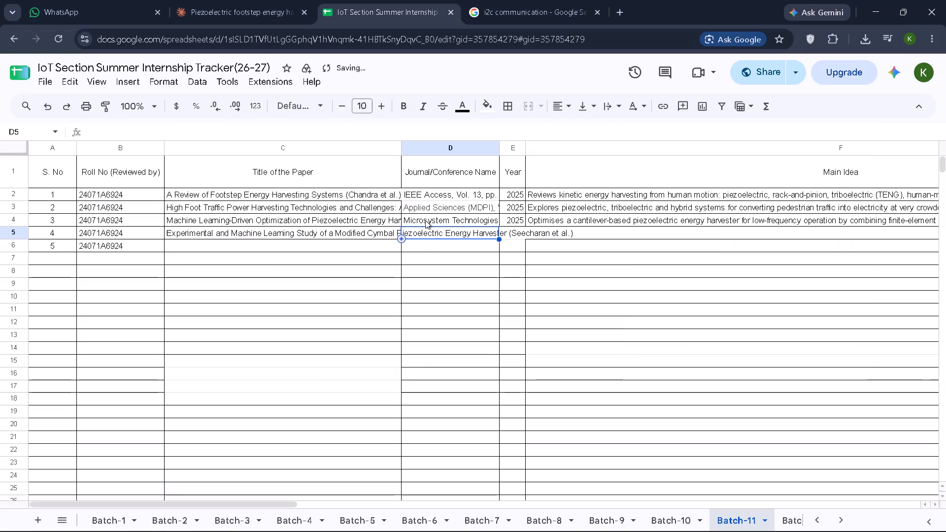
pyautogui.click(192, 135)
pyautogui.hotkey('ctrl', 'v')
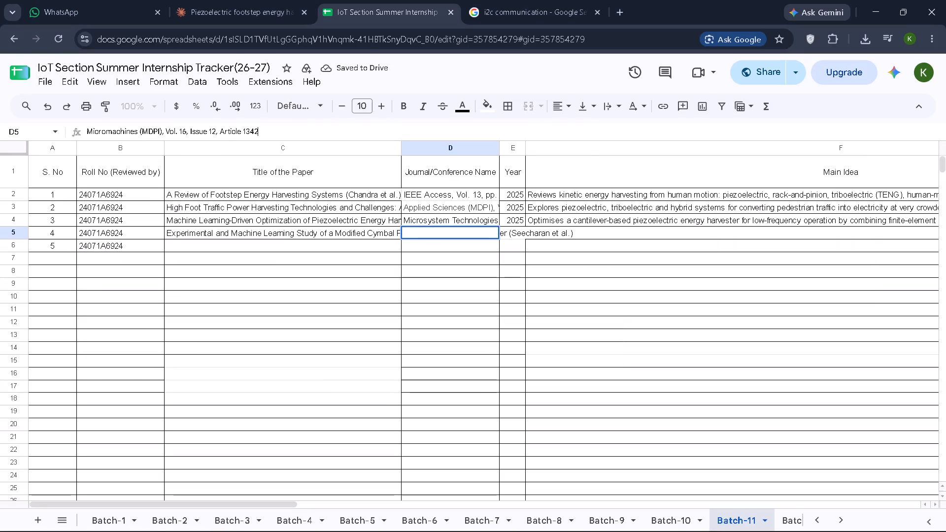
pyautogui.click(459, 319)
# Enter 2025 as paper 4's year in cell E5 of the Batch-11 sheet.
pyautogui.click(518, 237)
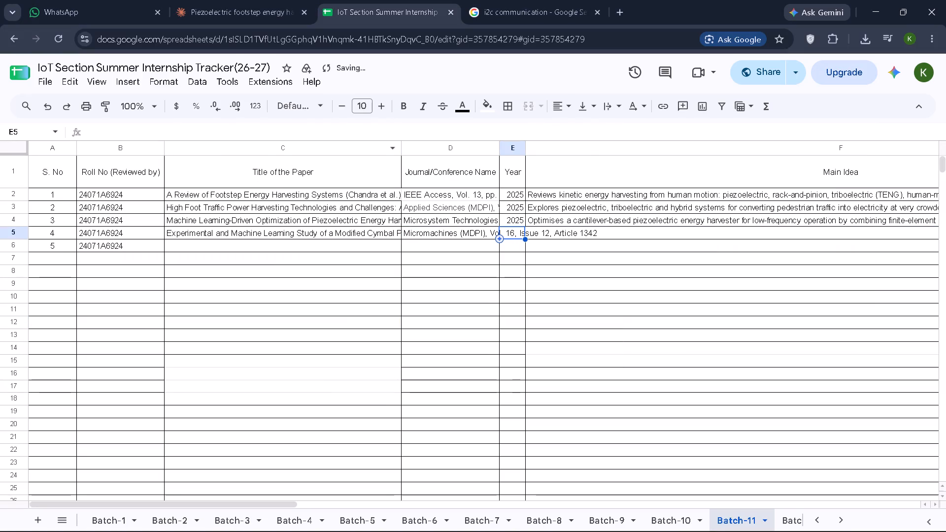
pyautogui.click(243, 123)
pyautogui.click(238, 126)
pyautogui.press('2')
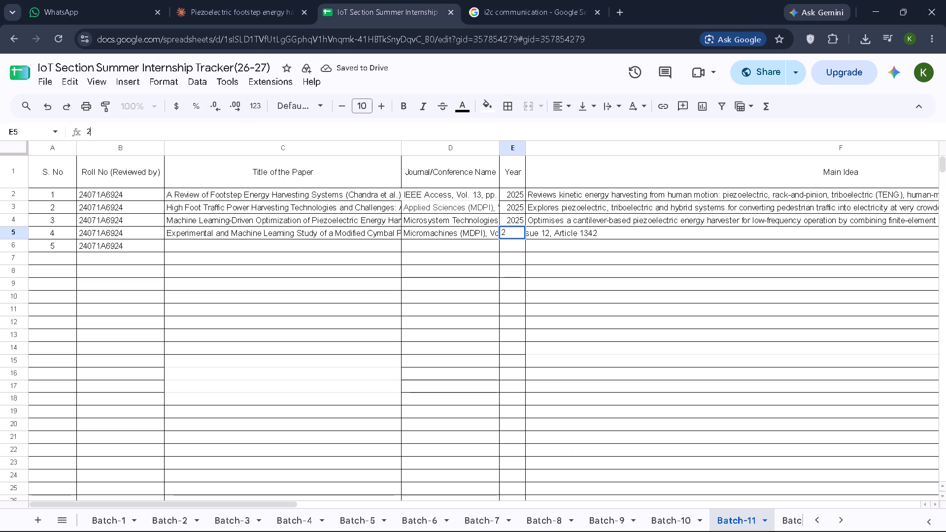
pyautogui.write('025')
pyautogui.click(558, 312)
# Copy paper 4's Main Idea entry about the bridge-like cymbal harvester using PVDF films from the WPS workbook into cell F5 of the Batch-11 sheet.
pyautogui.click(585, 227)
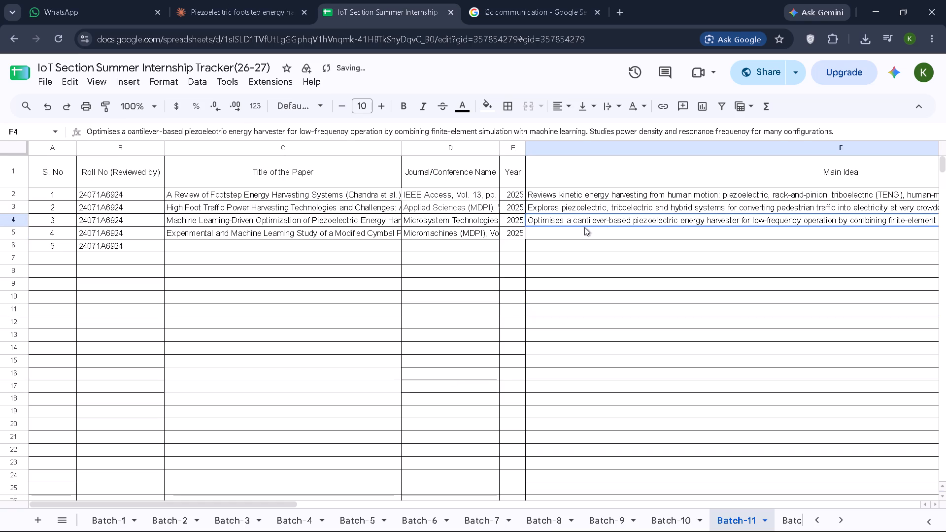
pyautogui.click(592, 238)
pyautogui.hotkey('alt', 'Tab')
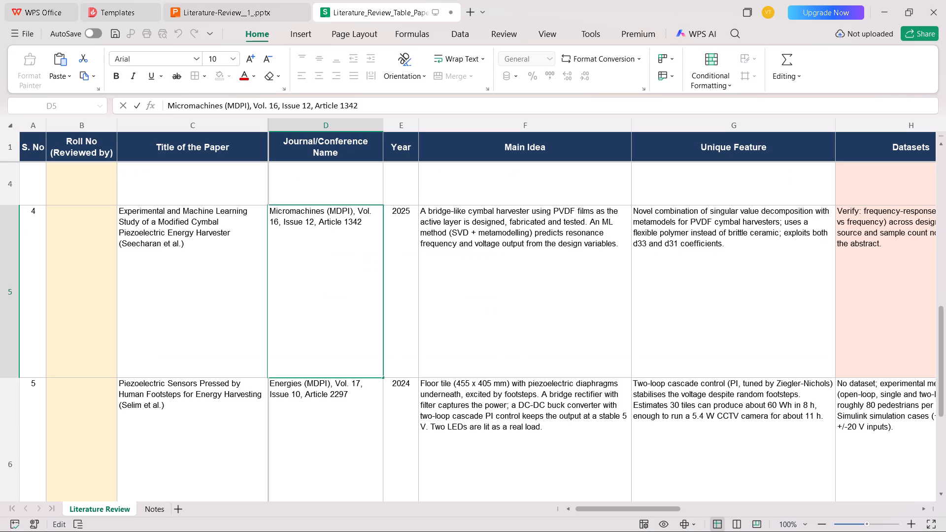
pyautogui.doubleClick(471, 236)
pyautogui.hotkey('ctrl', 'a')
pyautogui.hotkey('ctrl', 'c')
pyautogui.hotkey('ctrl', 'c')
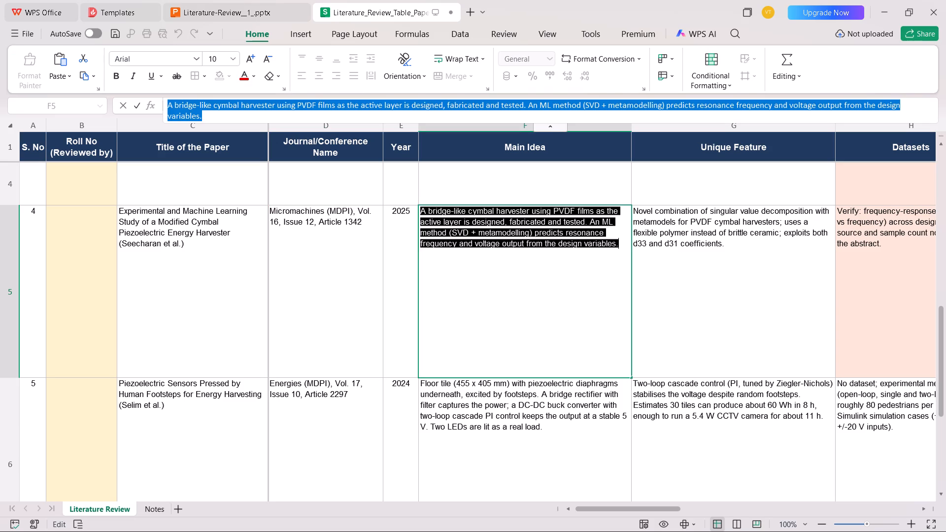
pyautogui.click(485, 268)
pyautogui.hotkey('alt', 'Tab')
pyautogui.click(618, 223)
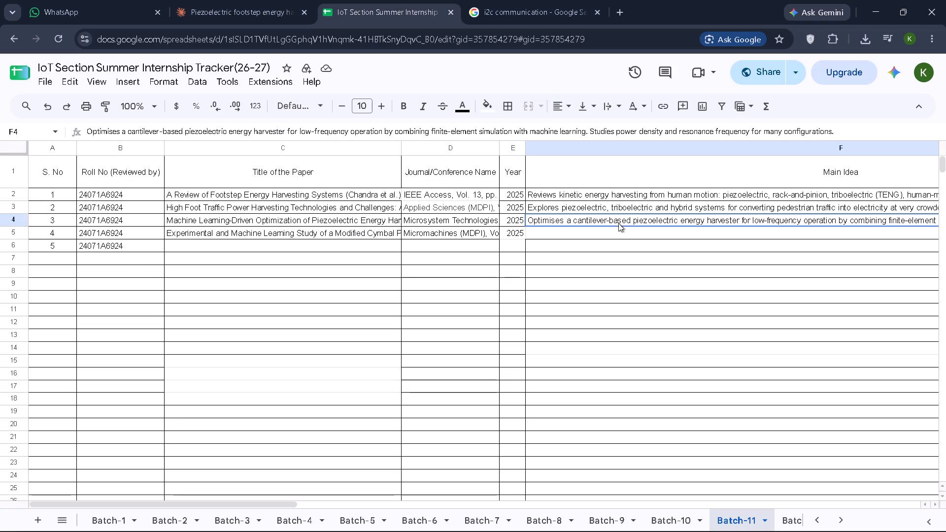
pyautogui.click(629, 237)
pyautogui.click(246, 133)
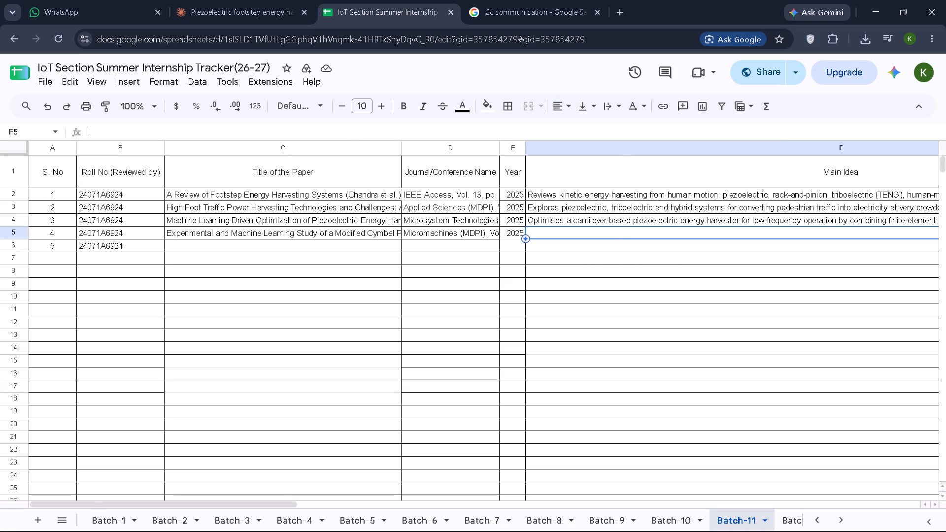
pyautogui.hotkey('ctrl', 'v')
pyautogui.click(456, 290)
# Copy paper 4's Unique Feature entry about combining singular value decomposition with metamodels from the WPS workbook into cell G5 of the Batch-11 sheet.
pyautogui.hscroll(-2, 489, 280)
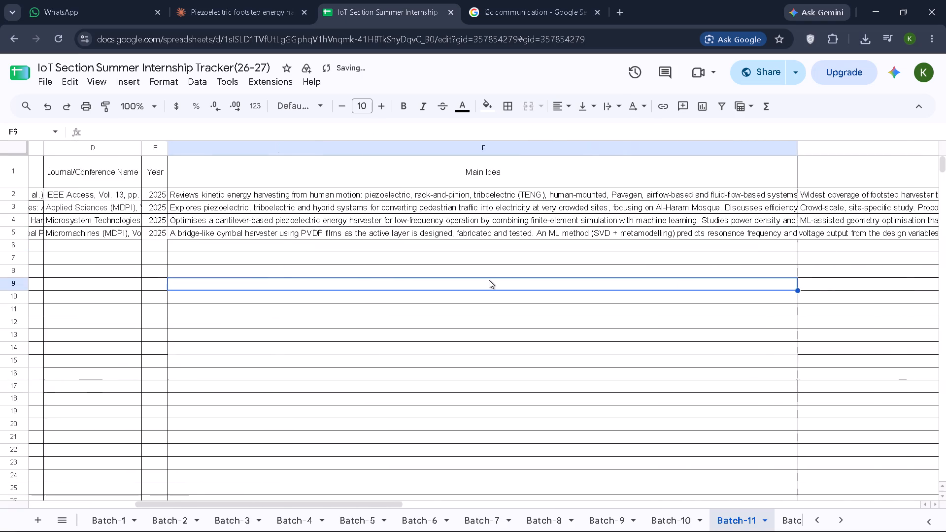
pyautogui.hscroll(-3, 489, 280)
pyautogui.click(811, 233)
pyautogui.hscroll(-7, 811, 233)
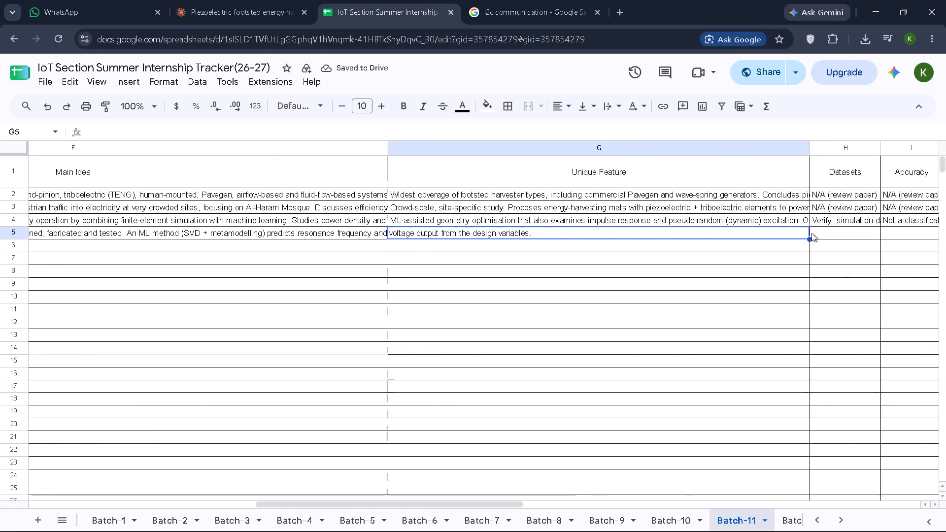
pyautogui.hscroll(-3, 811, 233)
pyautogui.hotkey('alt', 'Tab')
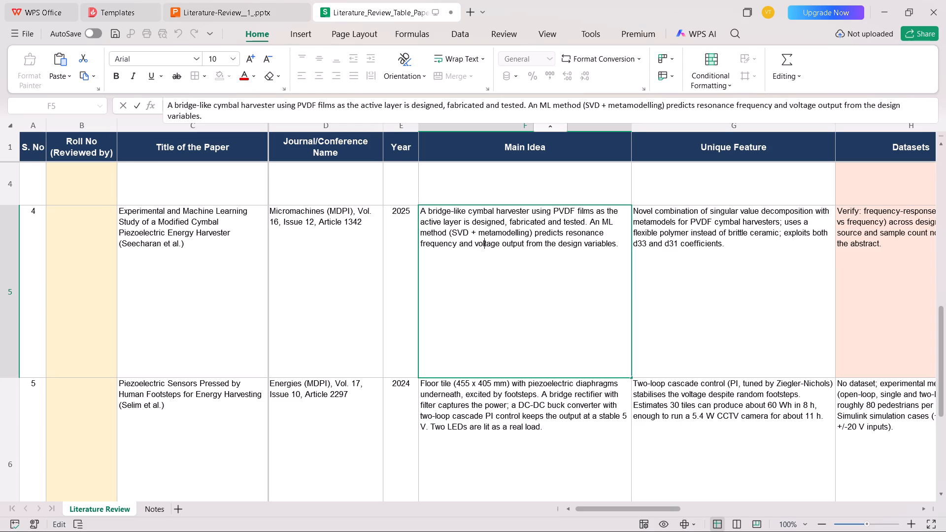
pyautogui.tripleClick(729, 254)
pyautogui.hotkey('ctrl', 'a')
pyautogui.hotkey('ctrl', 'c')
pyautogui.hotkey('ctrl', 'c')
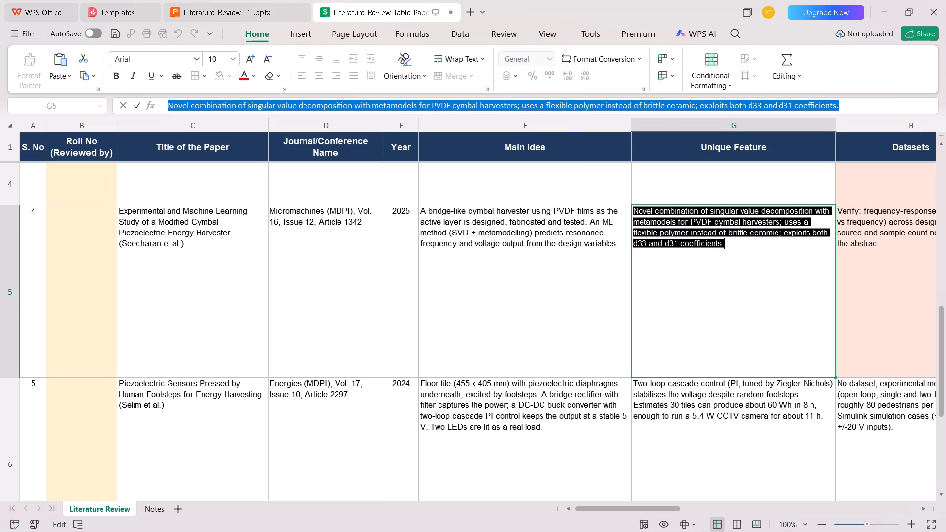
pyautogui.click(729, 254)
pyautogui.hscroll(-11, 729, 254)
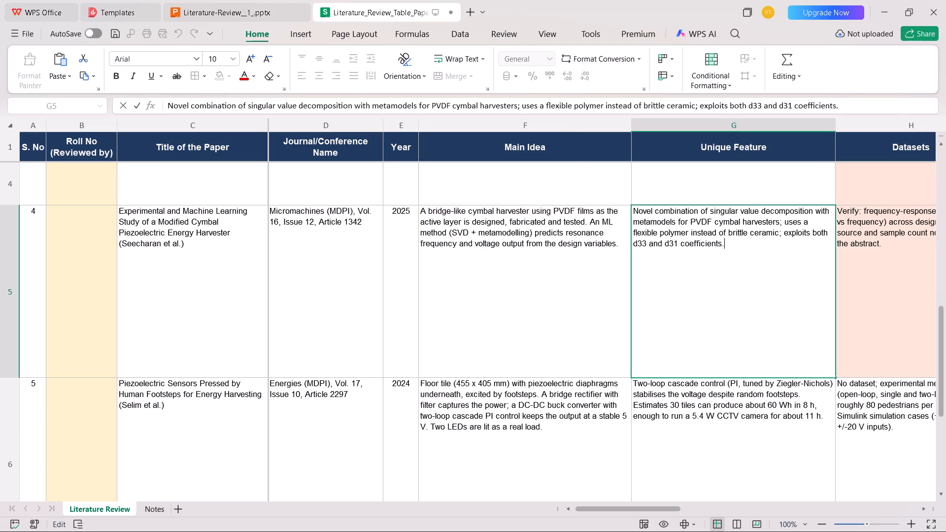
pyautogui.hscroll(-6, 729, 254)
pyautogui.moveTo(618, 512); pyautogui.dragTo(791, 495)
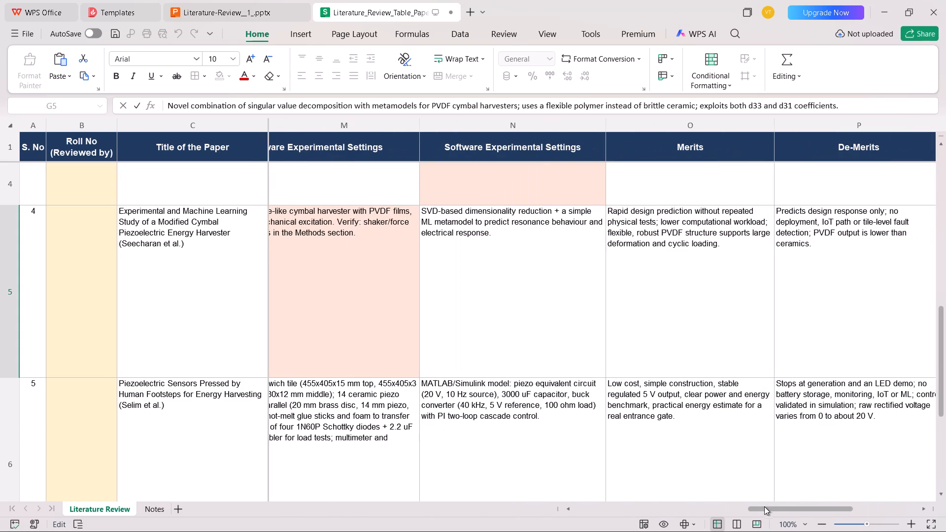
pyautogui.moveTo(764, 509); pyautogui.dragTo(607, 517)
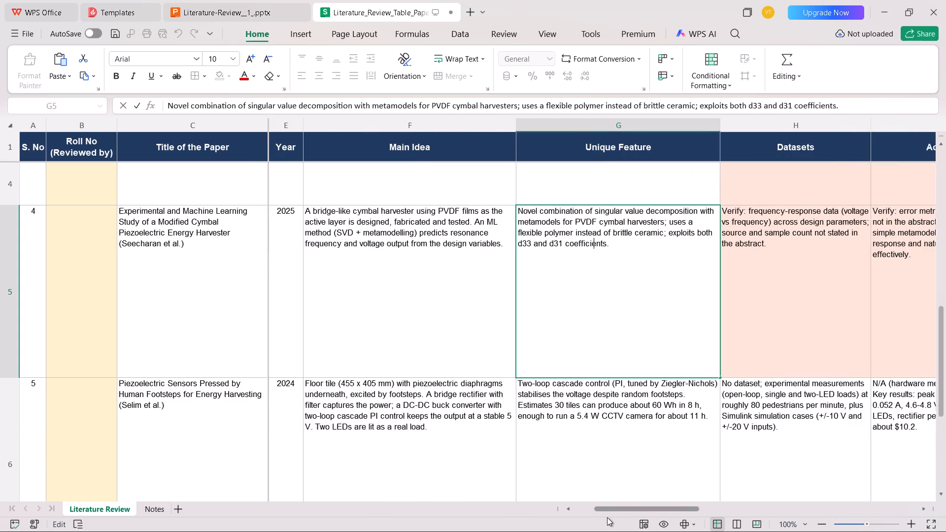
pyautogui.moveTo(607, 517); pyautogui.dragTo(650, 520)
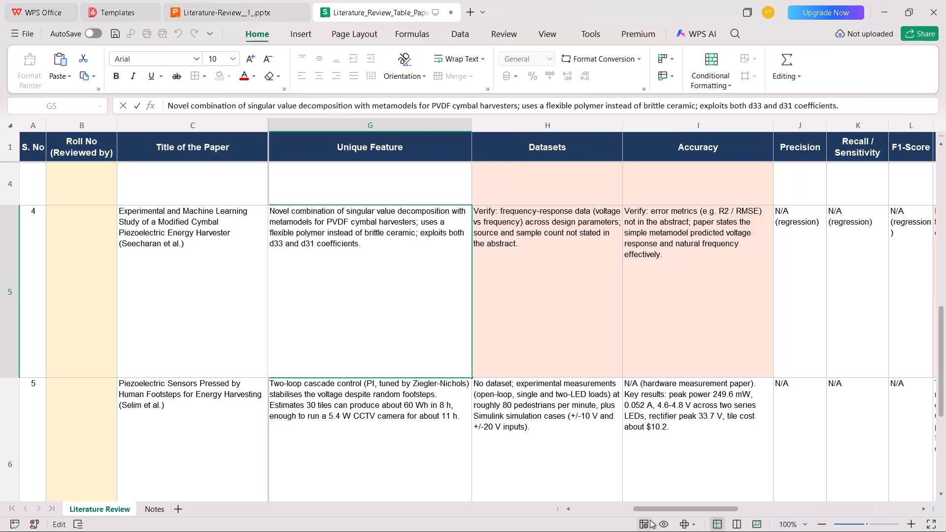
pyautogui.hotkey('alt', 'Tab')
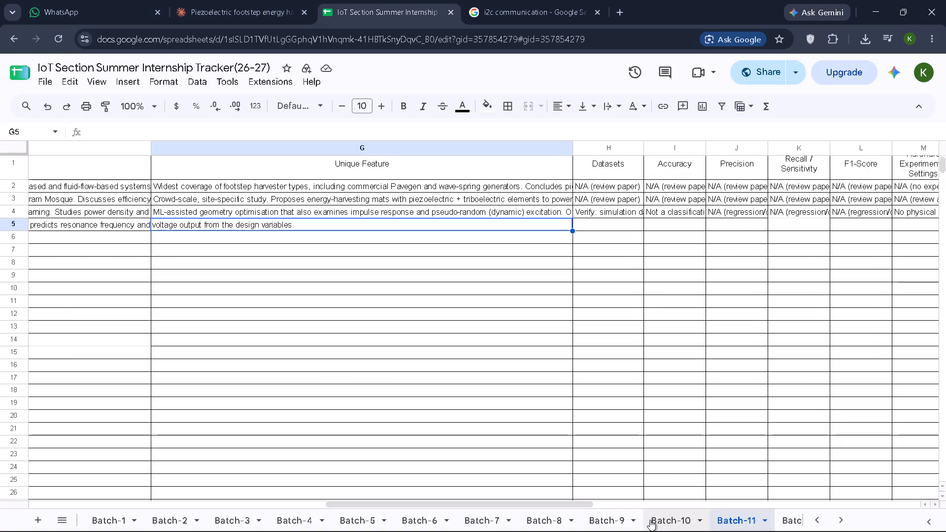
pyautogui.click(134, 132)
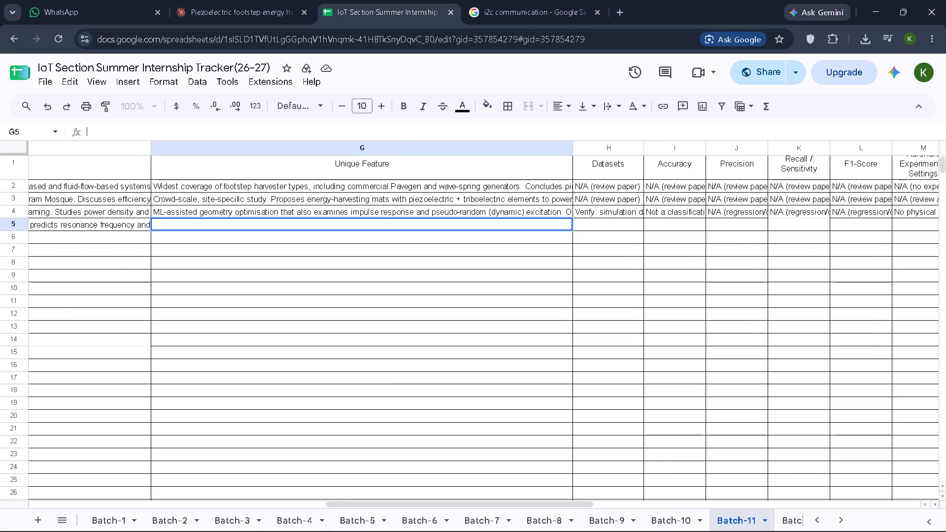
pyautogui.hotkey('ctrl', 'v')
pyautogui.click(302, 290)
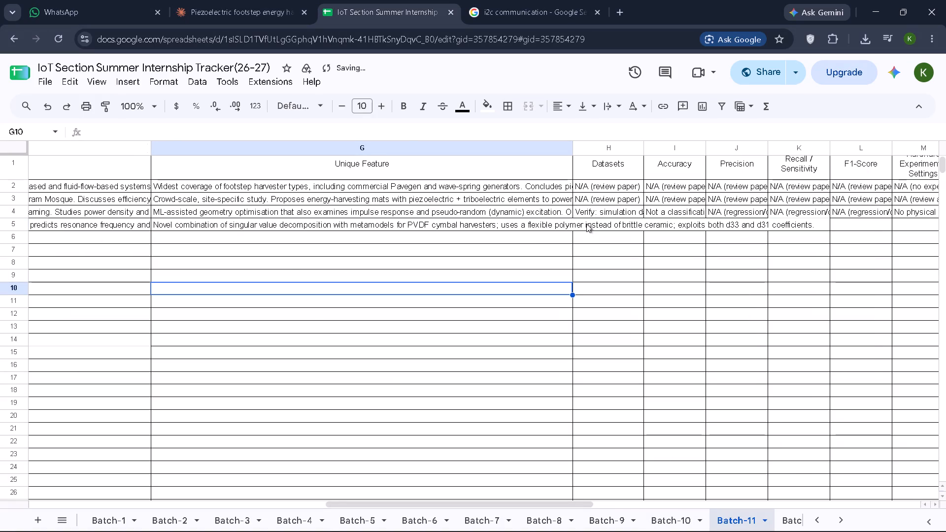
# Copy paper 4's Datasets entry, starting Verify: frequency-response data (voltage vs frequency), from the WPS workbook into cell H5 of the Batch-11 sheet.
pyautogui.click(587, 229)
pyautogui.hotkey('alt', 'Tab')
pyautogui.doubleClick(555, 236)
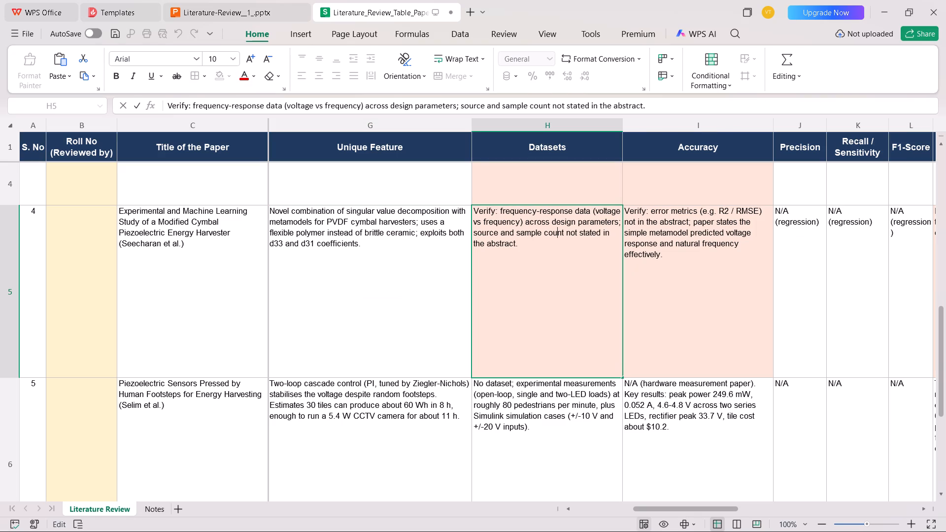
pyautogui.hotkey('ctrl', 'a')
pyautogui.hotkey('ctrl', 'c')
pyautogui.click(557, 287)
pyautogui.doubleClick(645, 250)
pyautogui.hotkey('alt', 'Tab')
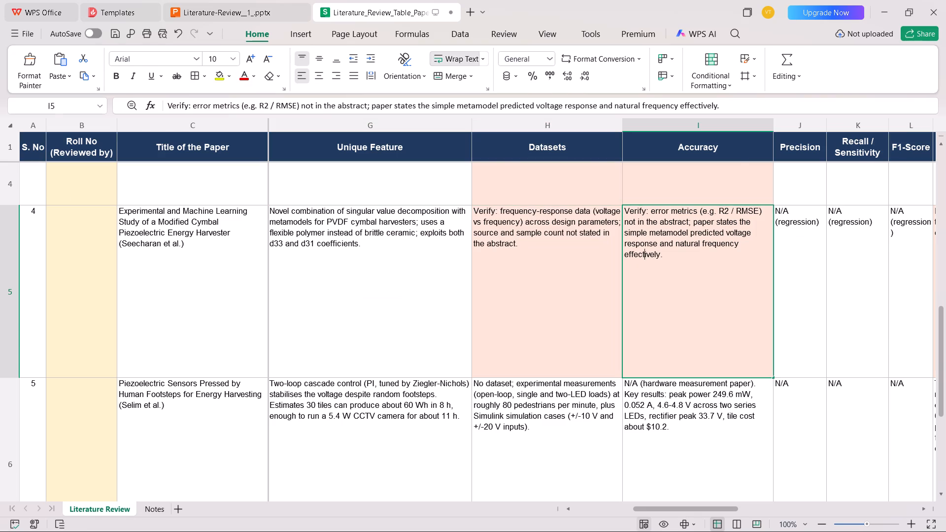
pyautogui.click(249, 129)
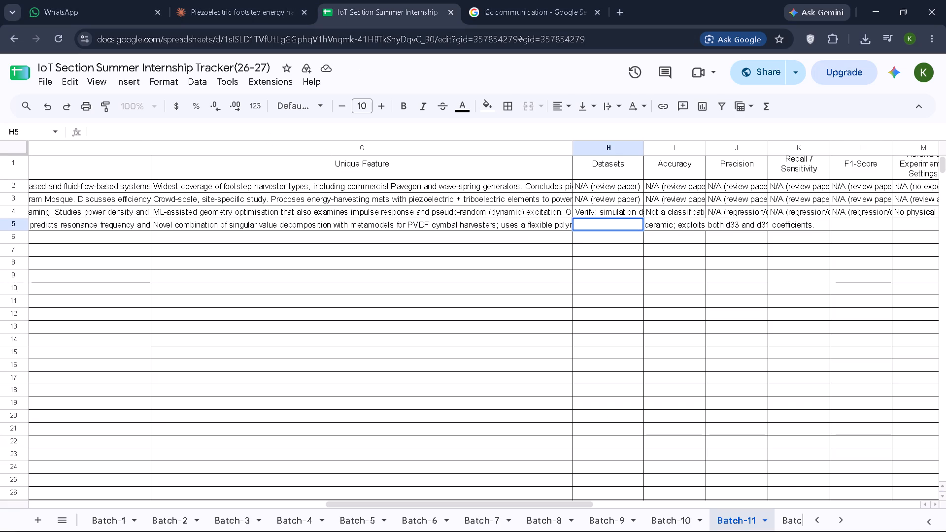
pyautogui.hotkey('ctrl', 'v')
pyautogui.click(538, 283)
# Copy paper 4's Accuracy entry, starting Verify: error metrics (e.g. R2 / RMSE), from the WPS workbook into cell I5 of the Batch-11 sheet.
pyautogui.click(669, 224)
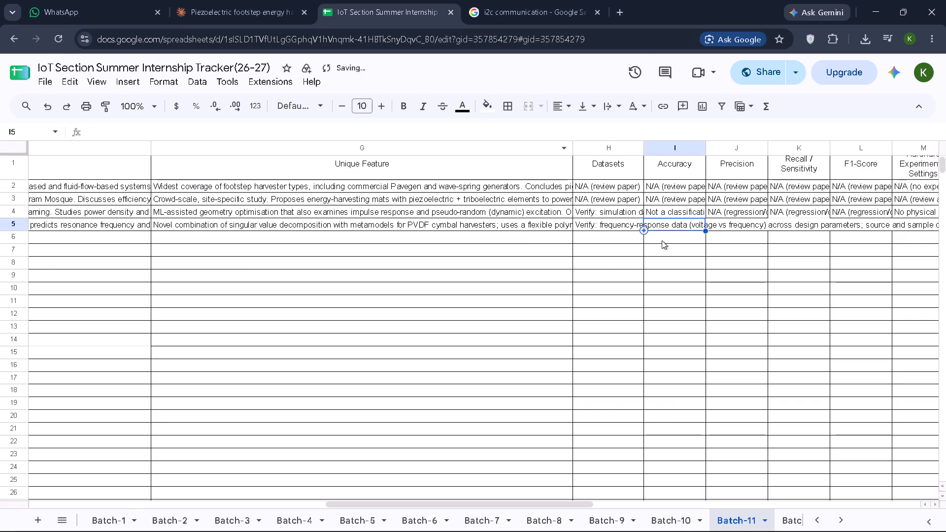
pyautogui.hotkey('alt', 'Tab')
pyautogui.doubleClick(654, 237)
pyautogui.hotkey('ctrl', 'a')
pyautogui.hotkey('ctrl', 'c')
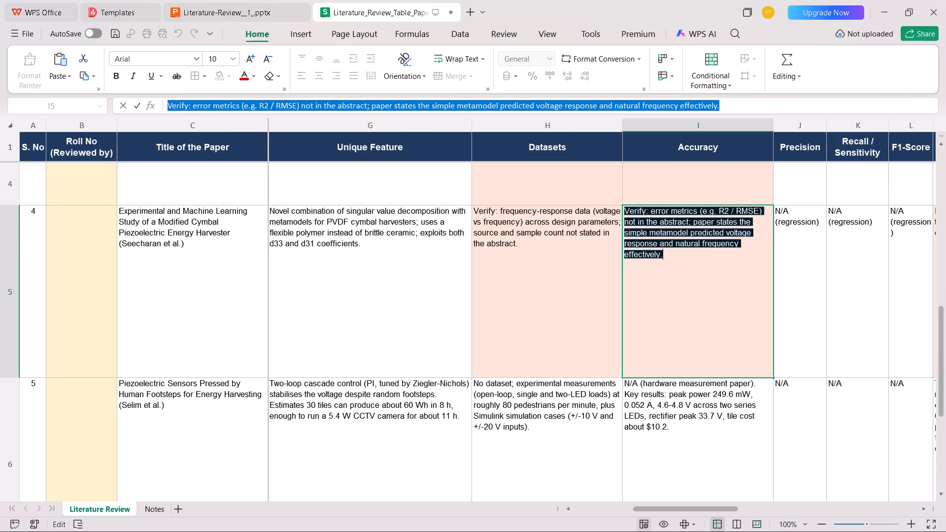
pyautogui.hotkey('ctrl', 'c')
pyautogui.click(708, 304)
pyautogui.hotkey('alt', 'Tab')
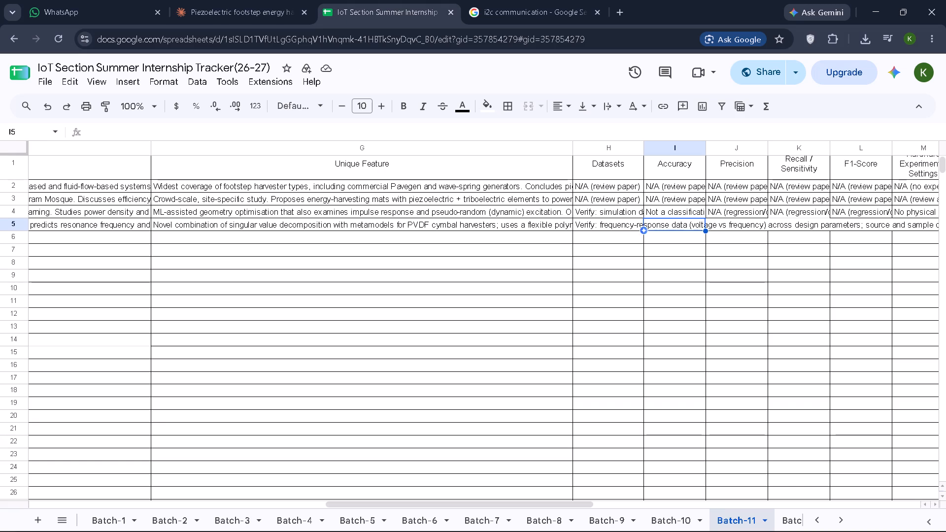
pyautogui.click(622, 227)
pyautogui.click(659, 222)
pyautogui.click(354, 131)
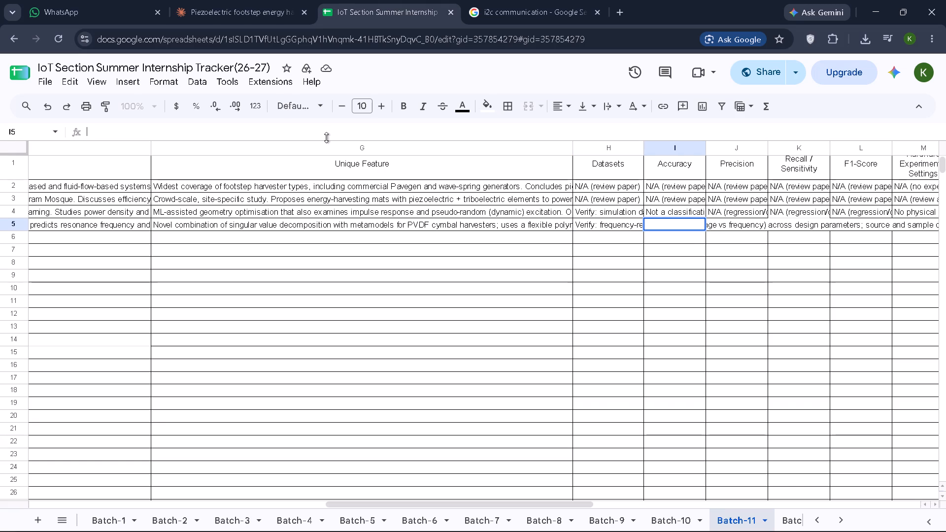
pyautogui.hotkey('ctrl', 'v')
pyautogui.click(670, 295)
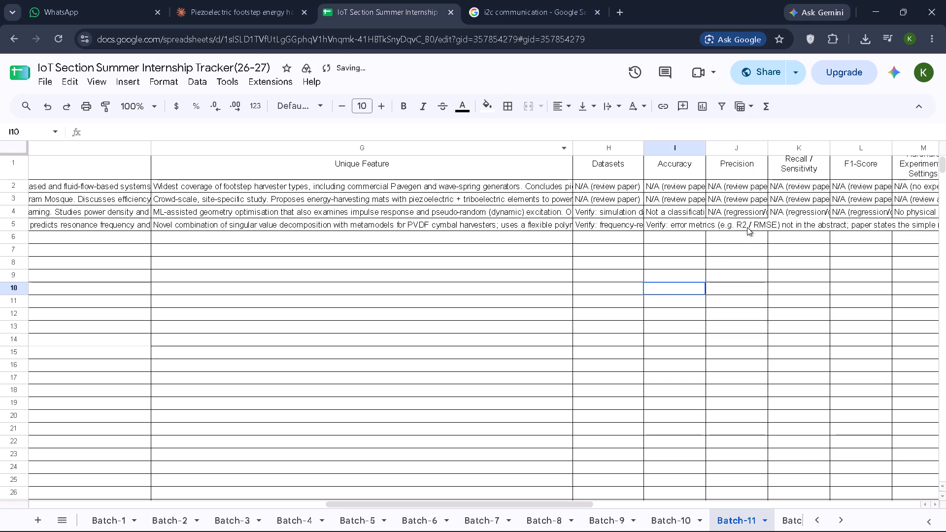
# Copy paper 4's Precision entry, N/A (regression), from the WPS workbook into cell J5 of the Batch-11 sheet.
pyautogui.click(748, 225)
pyautogui.hotkey('alt', 'Tab')
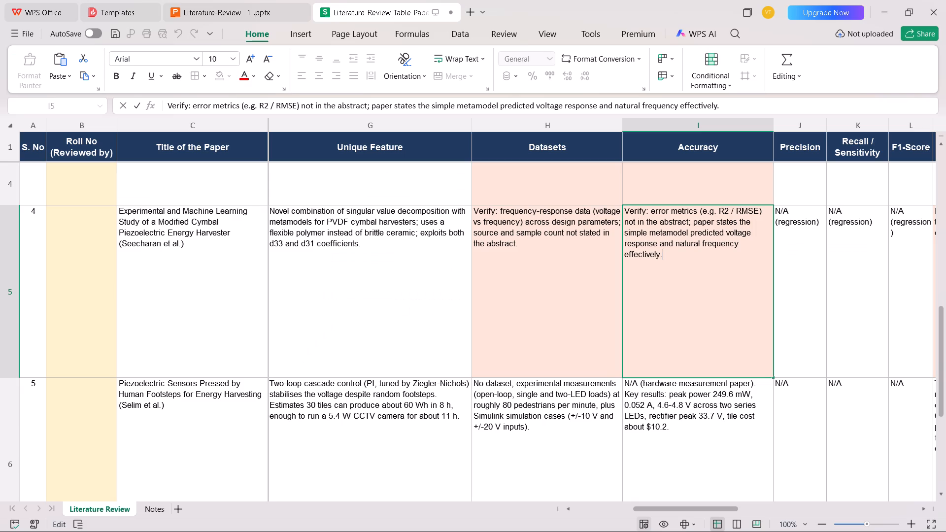
pyautogui.doubleClick(789, 236)
pyautogui.hotkey('ctrl', 'a')
pyautogui.hotkey('ctrl', 'c')
pyautogui.hotkey('ctrl', 'c')
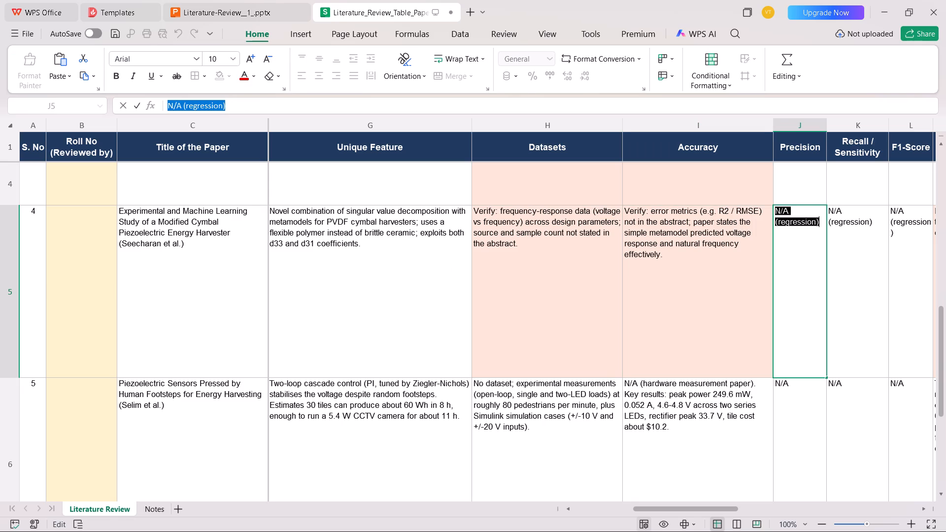
pyautogui.click(792, 237)
pyautogui.hscroll(-5, 792, 237)
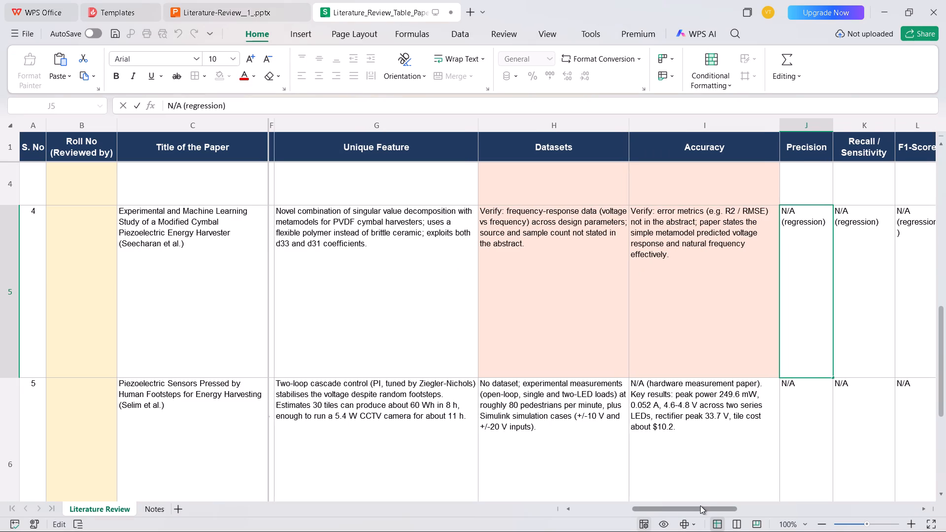
pyautogui.moveTo(700, 505); pyautogui.dragTo(726, 506)
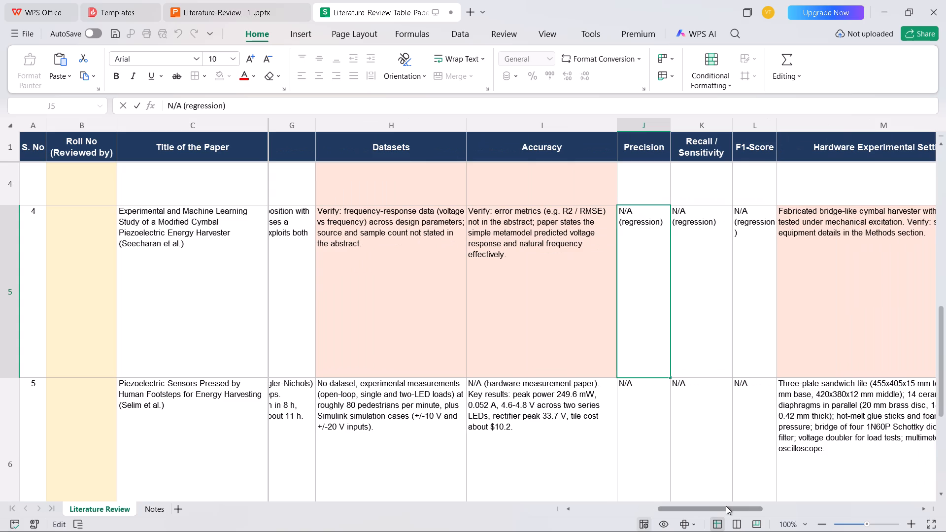
pyautogui.hotkey('alt', 'Tab')
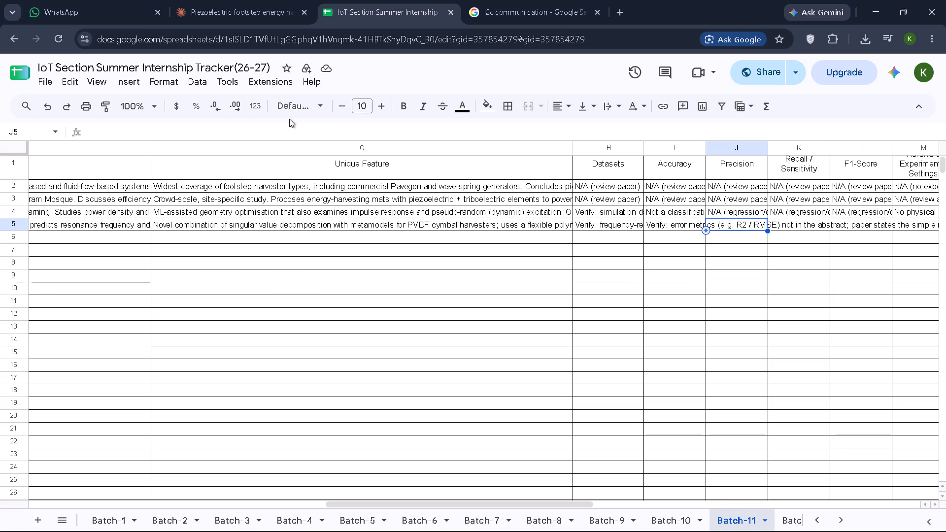
pyautogui.click(124, 132)
pyautogui.hotkey('ctrl', 'v')
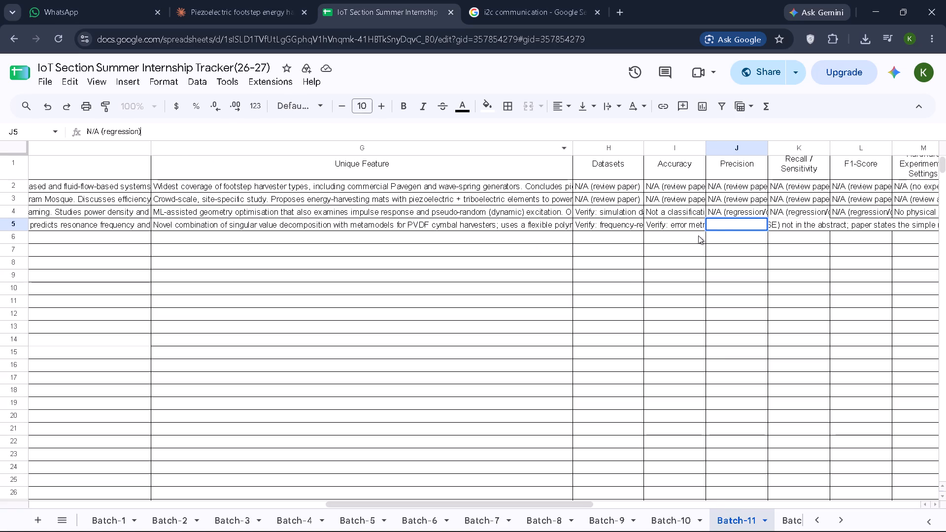
# Paste the same N/A (regression) entry into paper 4's Recall / Sensitivity and F1-Score cells, K5 and L5.
pyautogui.click(772, 224)
pyautogui.click(182, 128)
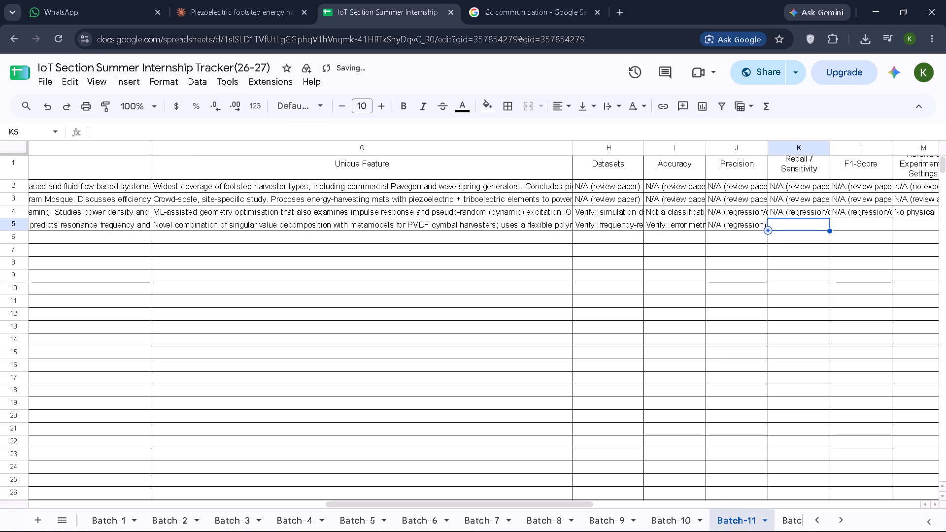
pyautogui.hotkey('ctrl', 'v')
pyautogui.click(852, 222)
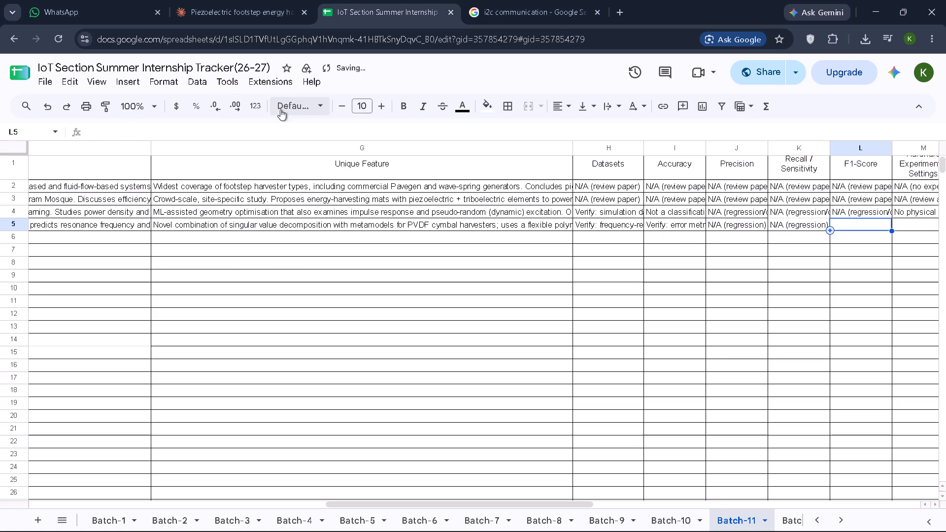
pyautogui.click(237, 127)
pyautogui.hotkey('ctrl', 'v')
pyautogui.click(670, 291)
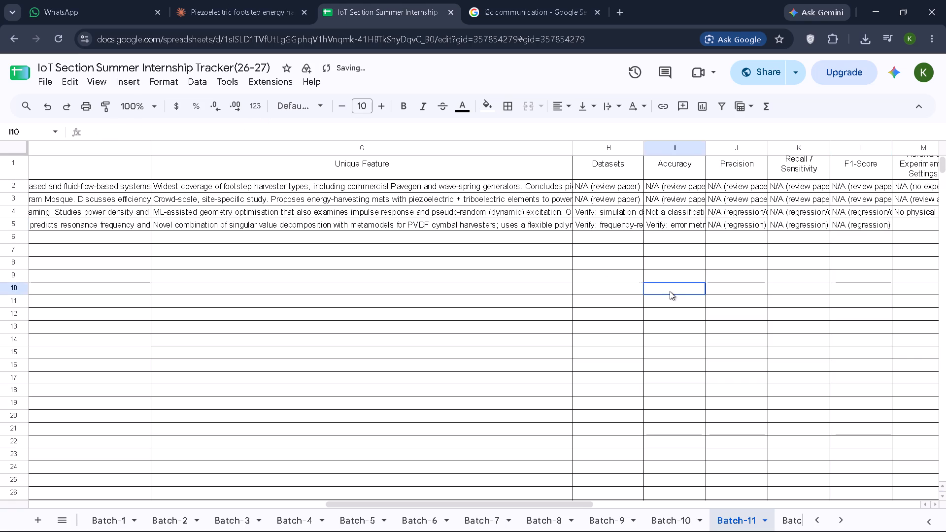
# Copy paper 4's Hardware Experimental Settings entry about the fabricated bridge-like cymbal harvester from the WPS workbook into cell M5 of the Batch-11 sheet.
pyautogui.hscroll(-6, 670, 291)
pyautogui.click(676, 223)
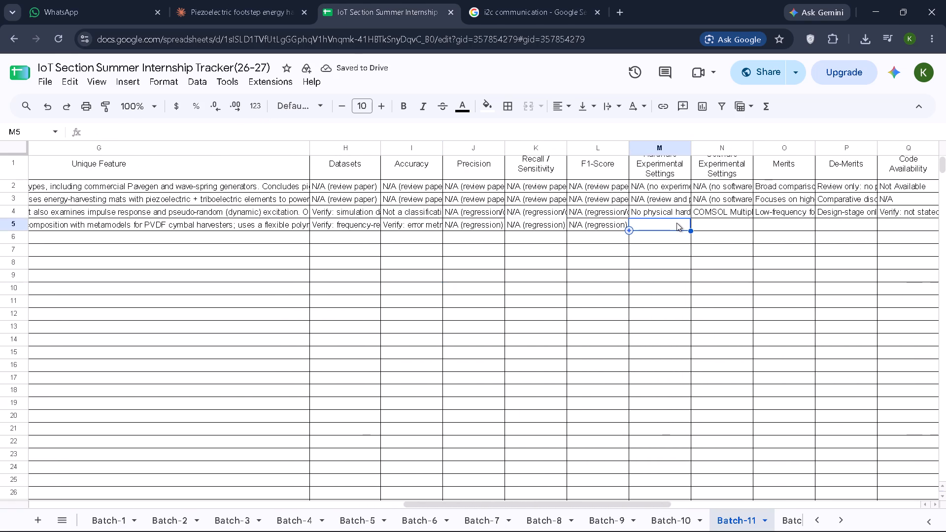
pyautogui.hotkey('alt', 'Tab')
pyautogui.doubleClick(826, 249)
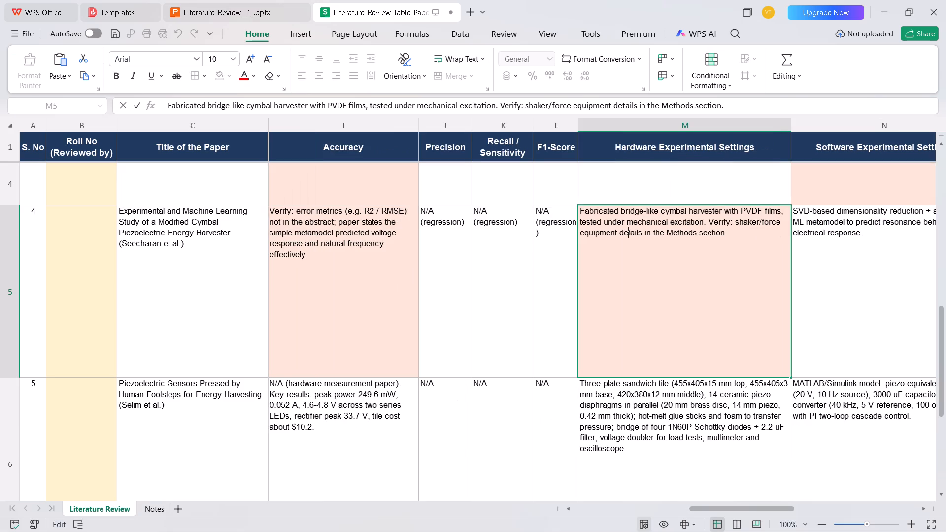
pyautogui.hotkey('ctrl', 'a')
pyautogui.hotkey('ctrl', 'c')
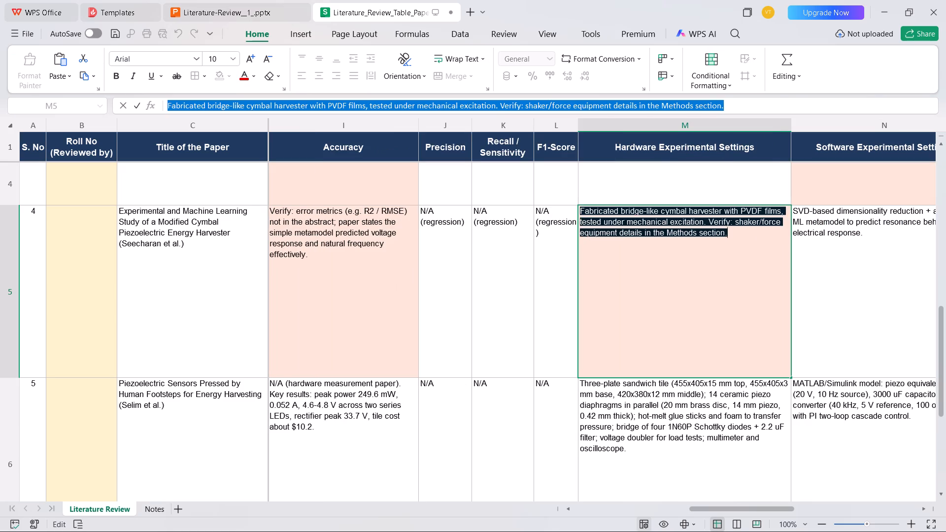
pyautogui.hotkey('ctrl', 'c')
pyautogui.click(661, 253)
pyautogui.hscroll(-6, 661, 254)
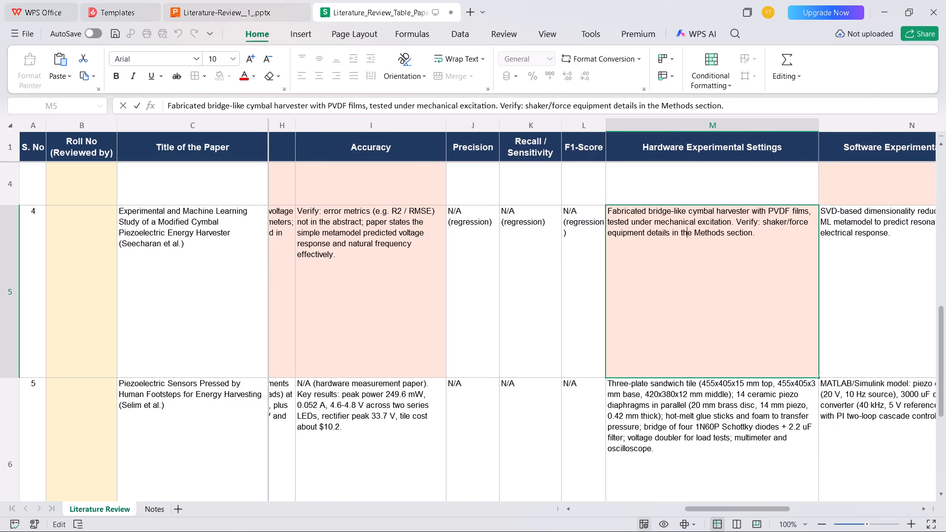
pyautogui.hscroll(1, 789, 276)
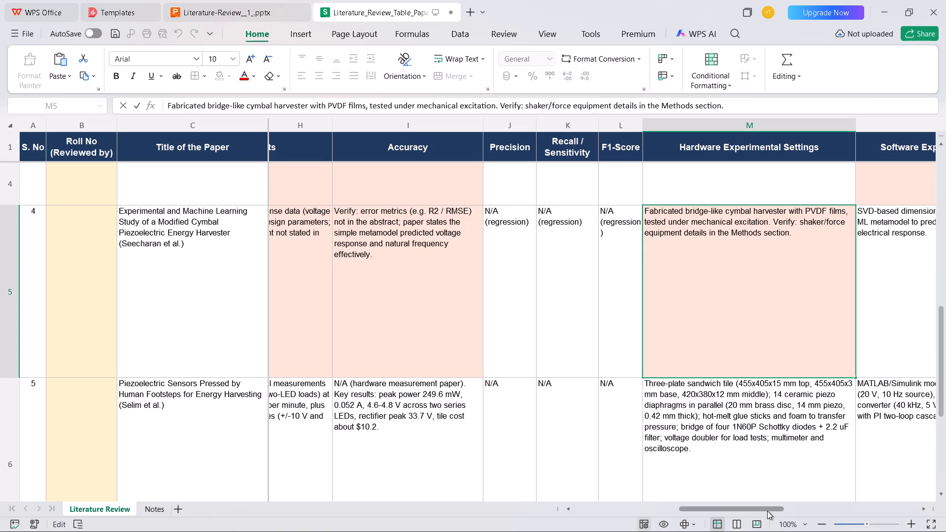
pyautogui.moveTo(767, 511); pyautogui.dragTo(820, 497)
pyautogui.hotkey('alt', 'Tab')
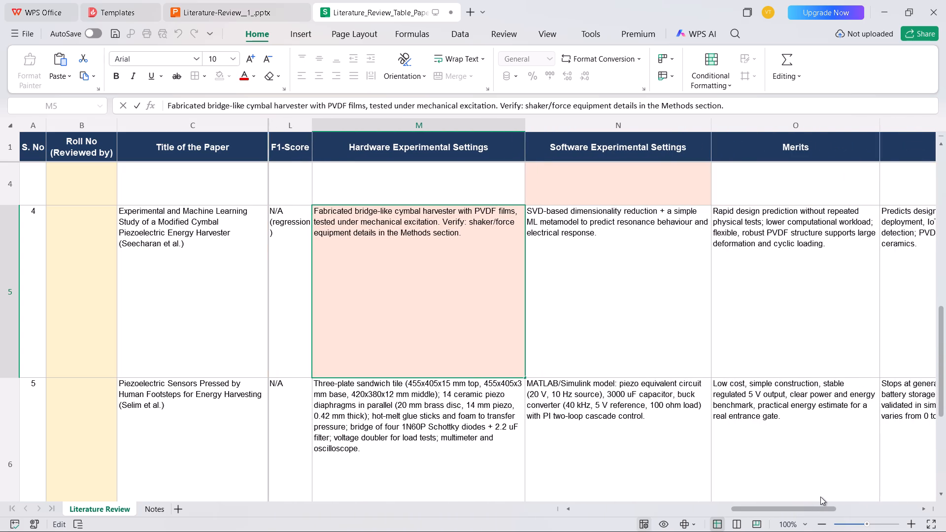
pyautogui.click(201, 125)
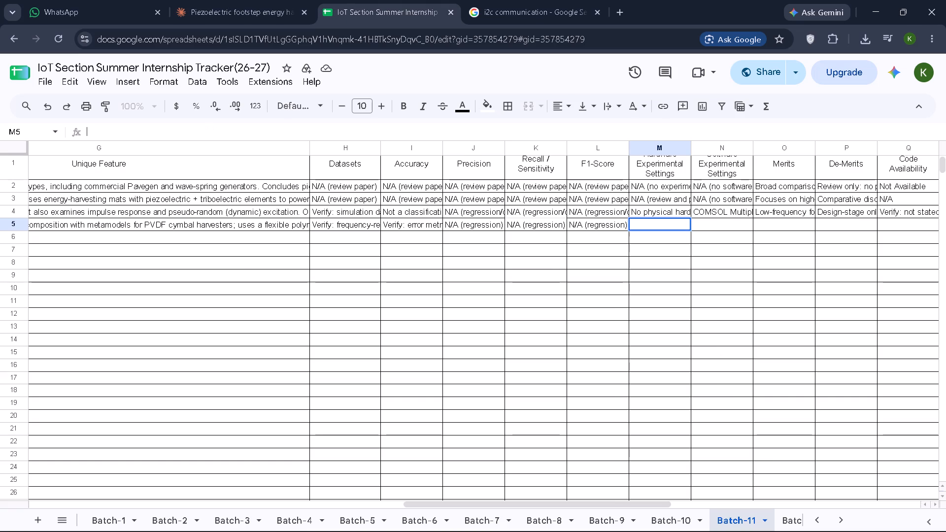
pyautogui.hotkey('ctrl', 'v')
pyautogui.click(545, 284)
# Copy paper 4's Software Experimental Settings entry, starting SVD-based dimensionality reduction, from the WPS workbook into cell N5 of the Batch-11 sheet.
pyautogui.click(740, 225)
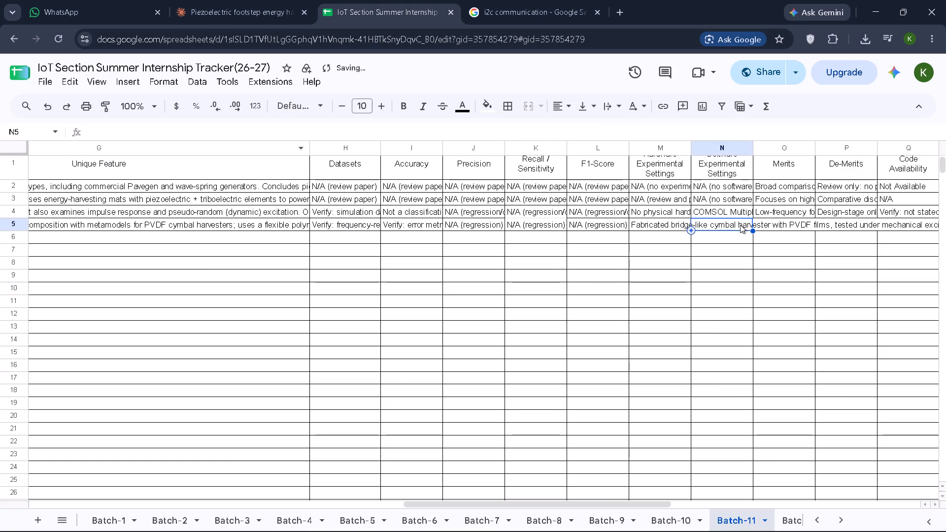
pyautogui.hotkey('alt', 'Tab')
pyautogui.hotkey('alt', 'Tab')
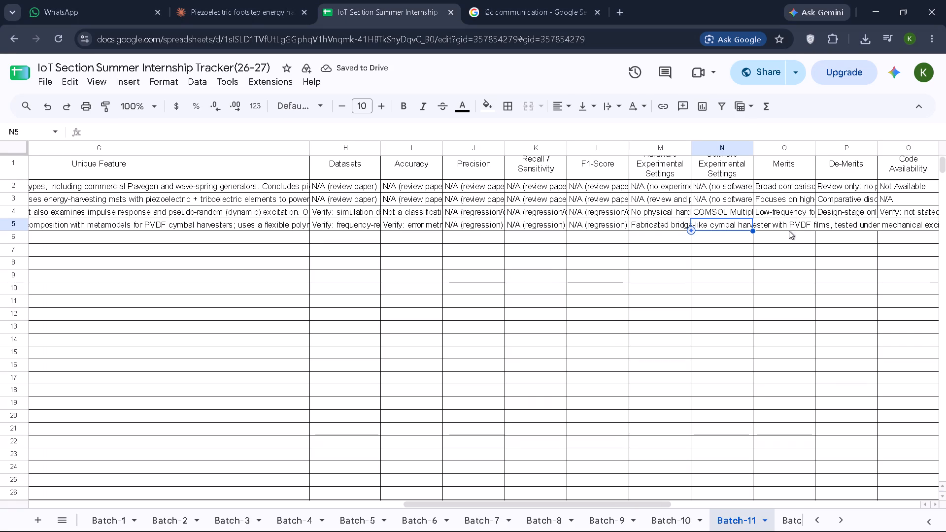
pyautogui.click(658, 227)
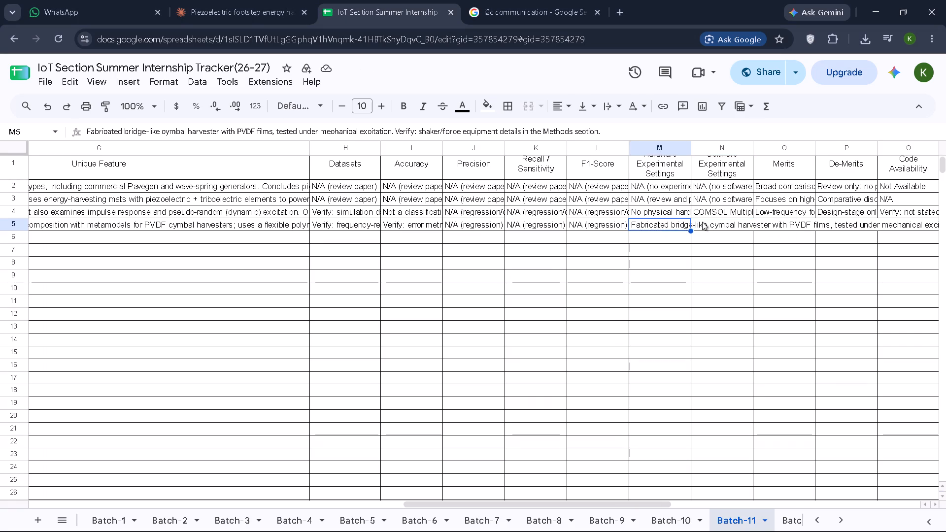
pyautogui.click(707, 226)
pyautogui.hotkey('alt', 'Tab')
pyautogui.hotkey('alt', 'Tab')
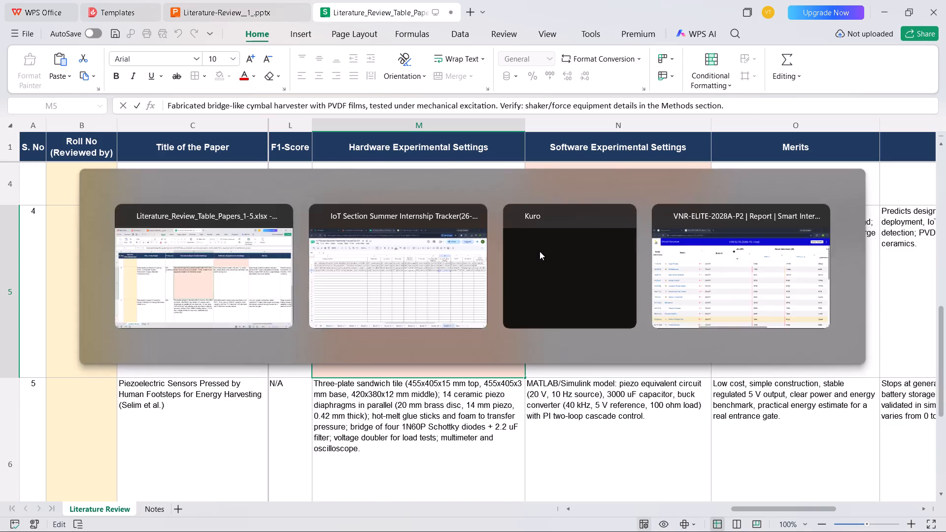
pyautogui.scroll(2, 713, 233)
pyautogui.hotkey('alt', 'Tab')
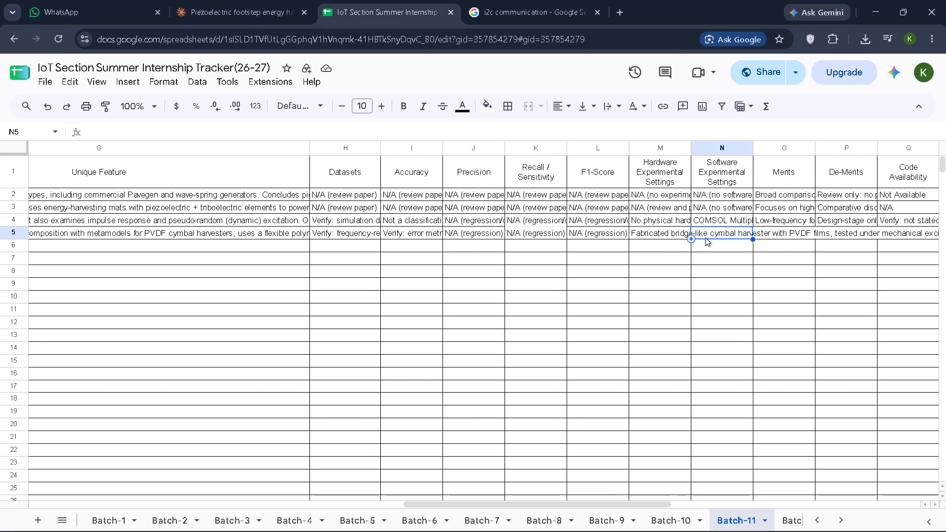
pyautogui.doubleClick(591, 242)
pyautogui.hotkey('ctrl', 'a')
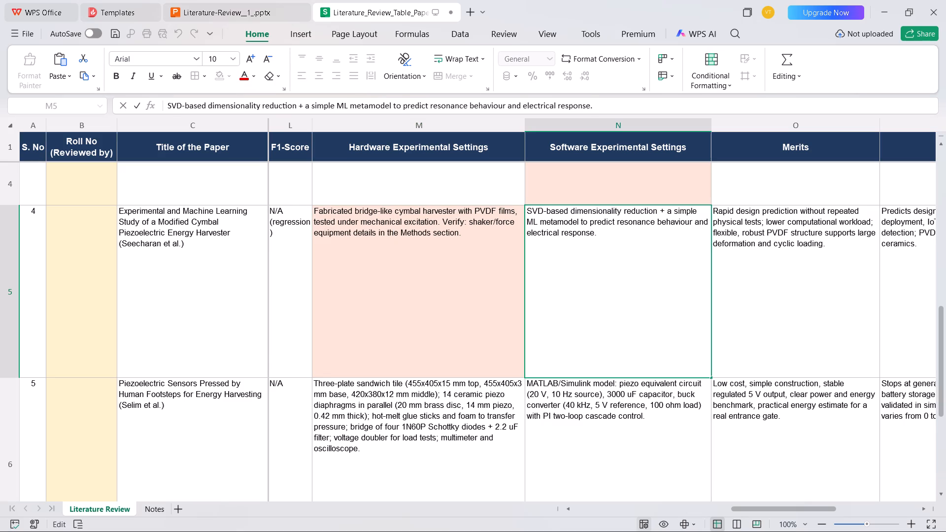
pyautogui.hotkey('ctrl', 'c')
pyautogui.hotkey('ctrl', 'c')
pyautogui.keyDown('ctrl'); pyautogui.click(598, 256); pyautogui.keyUp('ctrl')
pyautogui.hotkey('alt', 'Tab')
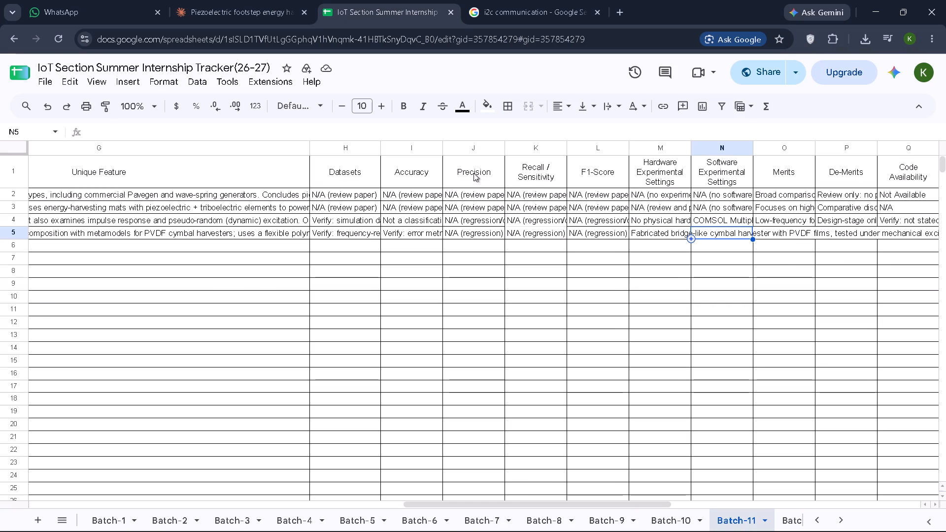
pyautogui.click(244, 133)
pyautogui.hotkey('ctrl', 'v')
pyautogui.click(499, 269)
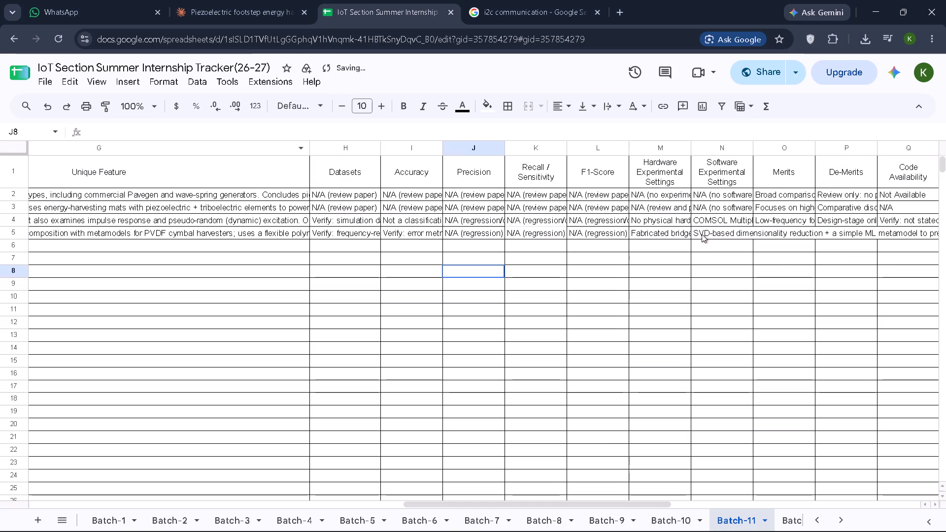
# Copy paper 4's Merits entry, starting Rapid design prediction without repeated physical tests, from the WPS workbook into cell O5 of the Batch-11 sheet.
pyautogui.click(766, 228)
pyautogui.hotkey('alt', 'Tab')
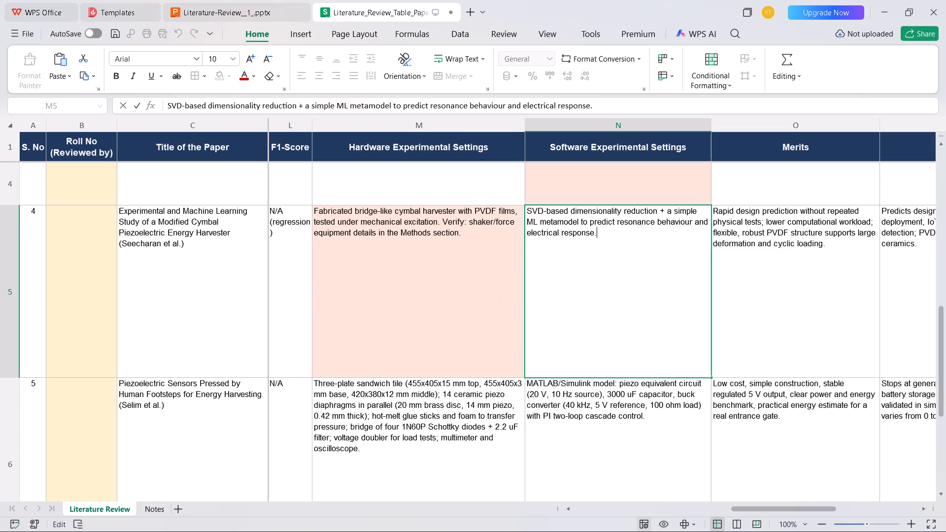
pyautogui.doubleClick(753, 243)
pyautogui.hotkey('ctrl', 'a')
pyautogui.hotkey('ctrl', 'c')
pyautogui.hotkey('ctrl', 'c')
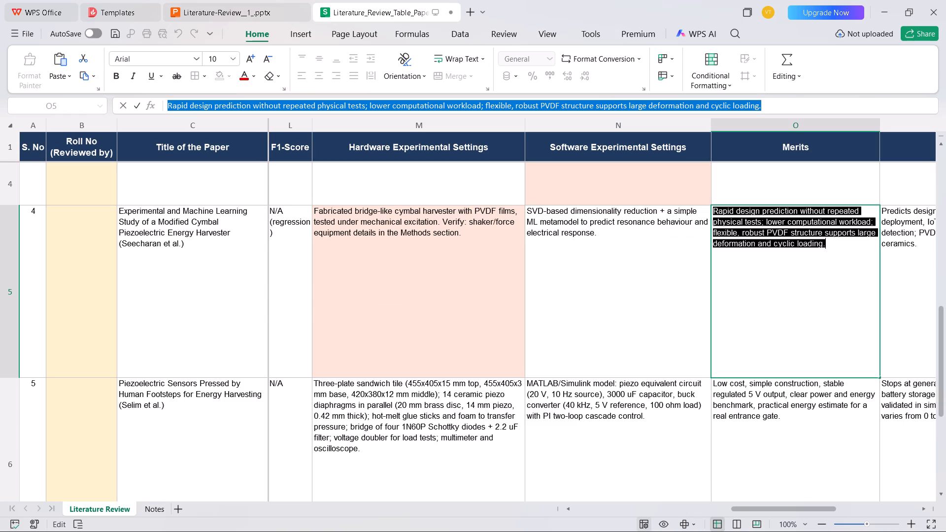
pyautogui.click(759, 255)
pyautogui.moveTo(774, 506); pyautogui.dragTo(775, 506)
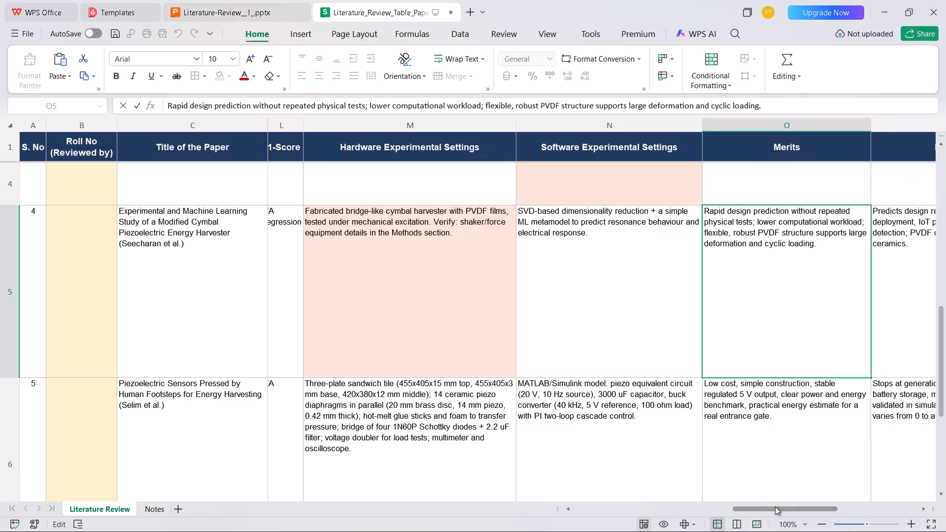
pyautogui.moveTo(775, 506); pyautogui.dragTo(822, 506)
pyautogui.hotkey('alt', 'Tab')
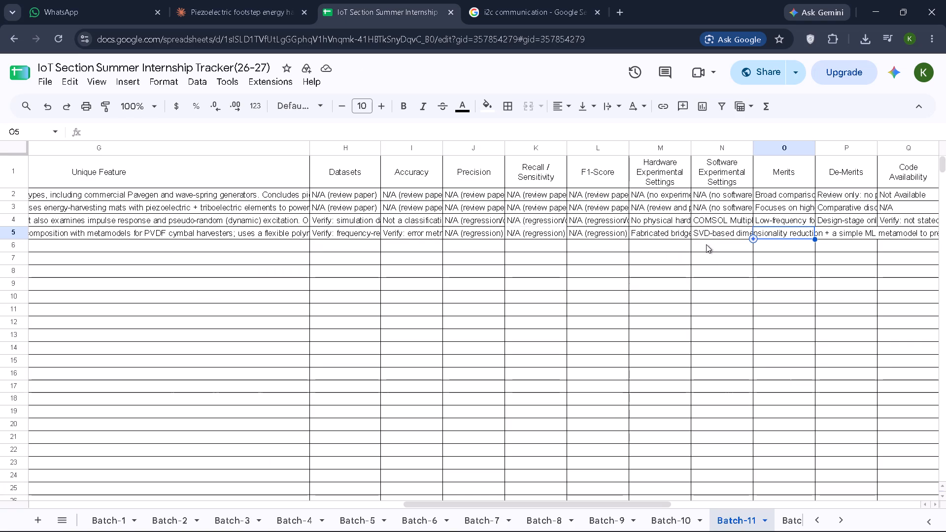
pyautogui.click(313, 136)
pyautogui.hotkey('ctrl', 'v')
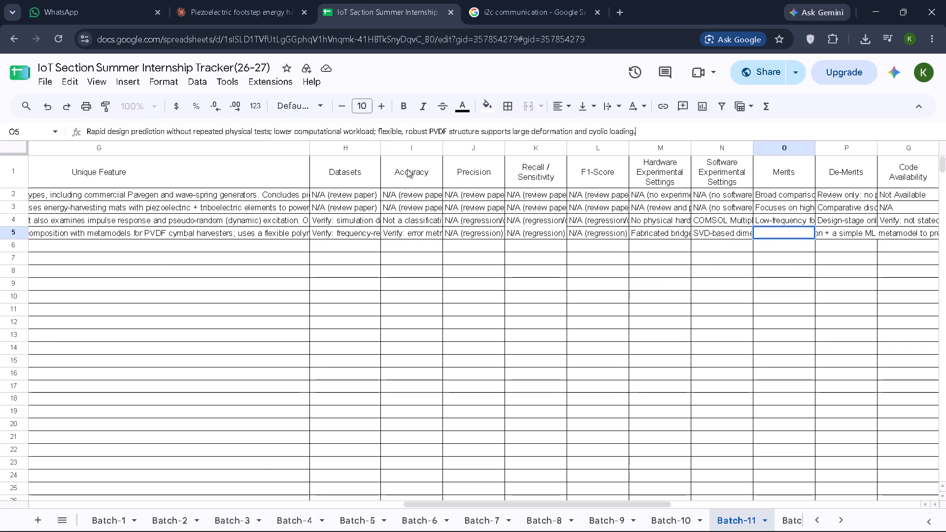
# Copy paper 4's De-Merits entry, starting Predicts design response only, from the WPS workbook into cell P5 of the Batch-11 sheet.
pyautogui.click(683, 316)
pyautogui.click(833, 238)
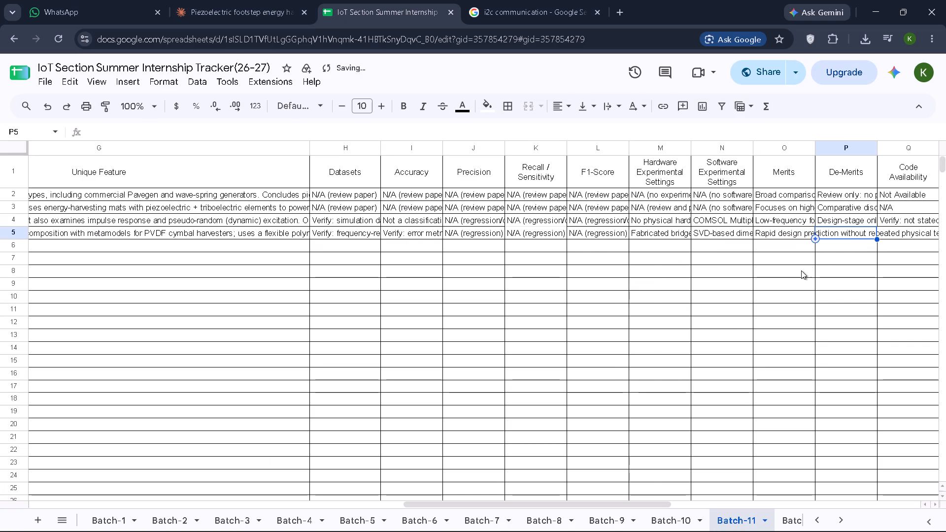
pyautogui.hscroll(-3, 801, 270)
pyautogui.hotkey('alt', 'Tab')
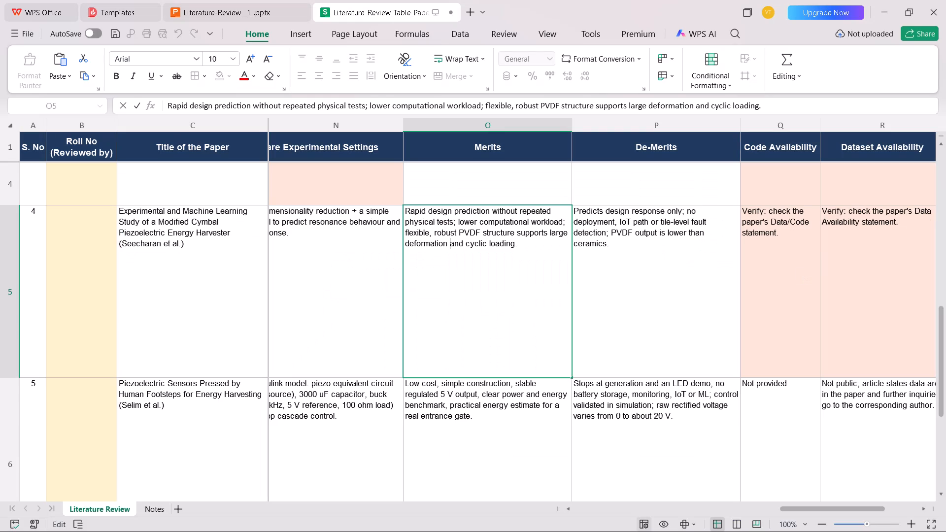
pyautogui.doubleClick(629, 247)
pyautogui.hotkey('ctrl', 'a')
pyautogui.hotkey('ctrl', 'c')
pyautogui.hotkey('ctrl', 'c')
pyautogui.keyDown('ctrl'); pyautogui.click(629, 247); pyautogui.keyUp('ctrl')
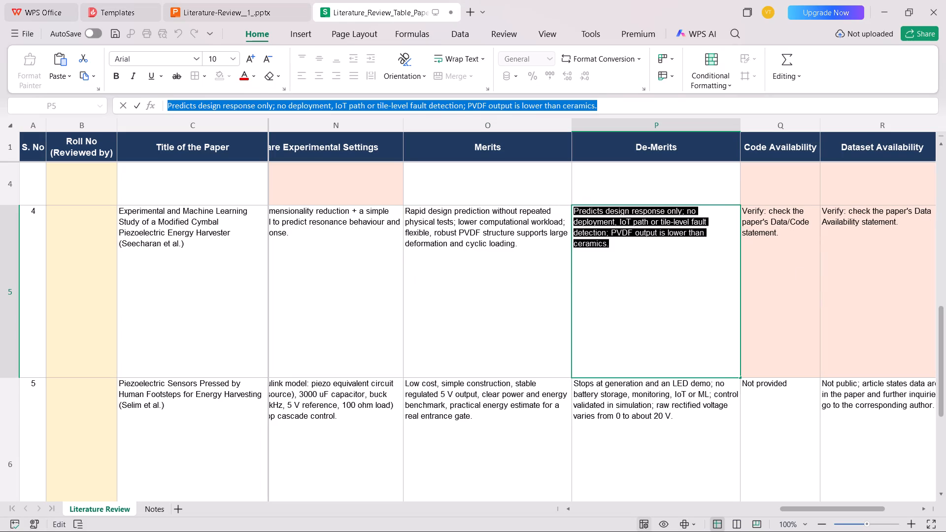
pyautogui.hscroll(-2, 629, 247)
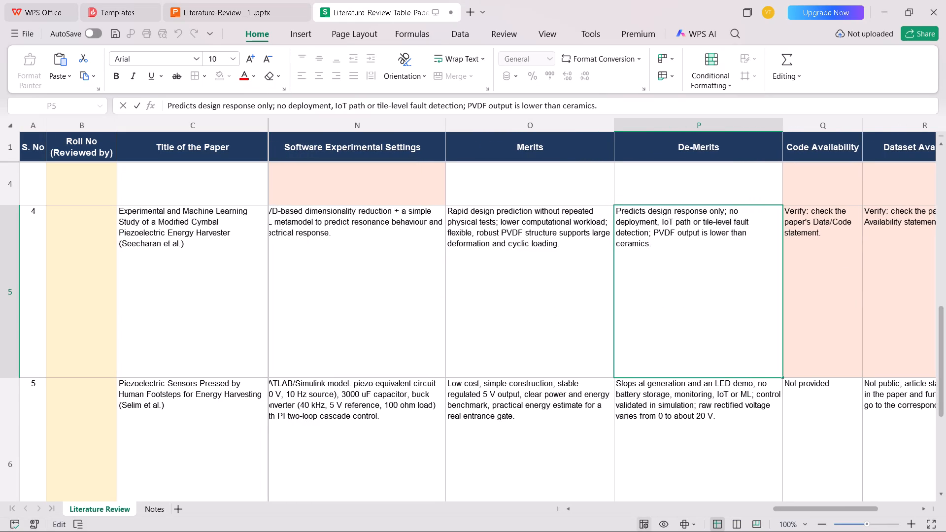
pyautogui.hscroll(-2, 755, 439)
pyautogui.hscroll(-2, 726, 349)
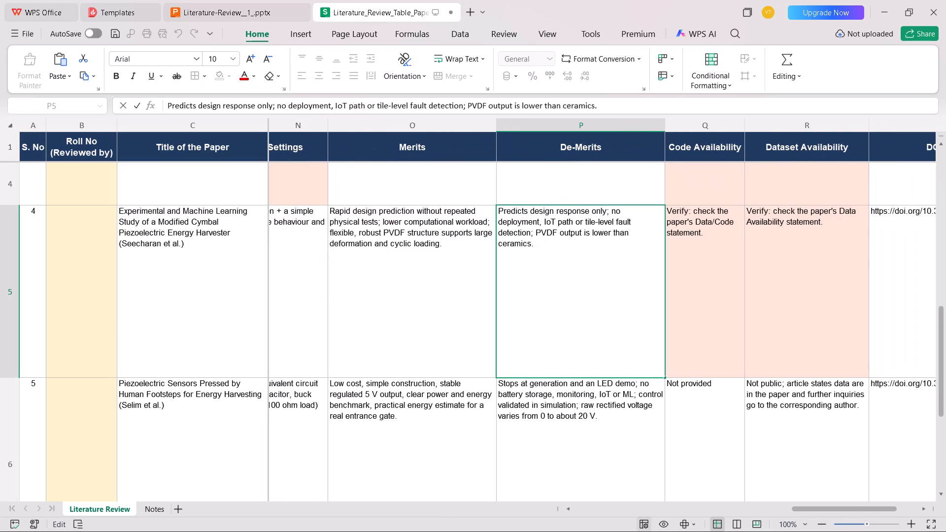
pyautogui.hscroll(1, 709, 344)
pyautogui.hscroll(-2, 709, 344)
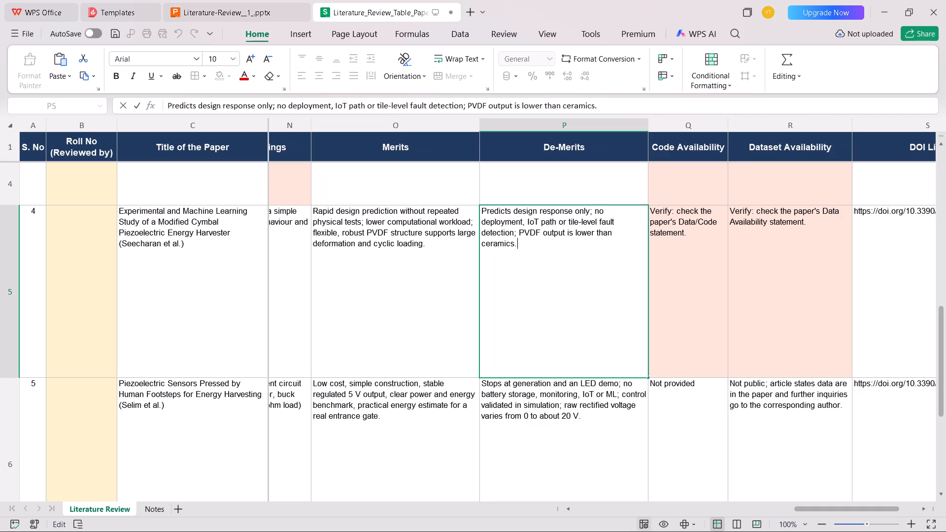
pyautogui.hscroll(-1, 605, 321)
pyautogui.hotkey('alt', 'Tab')
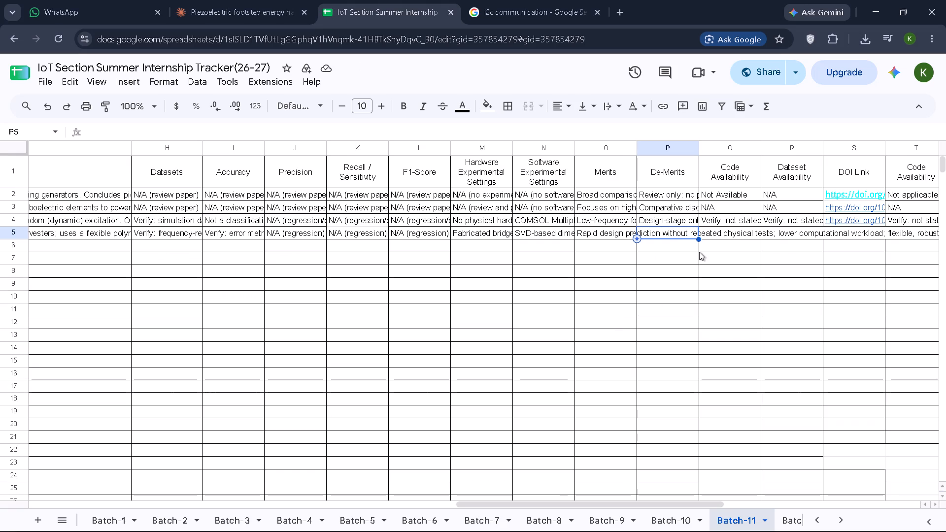
pyautogui.click(235, 129)
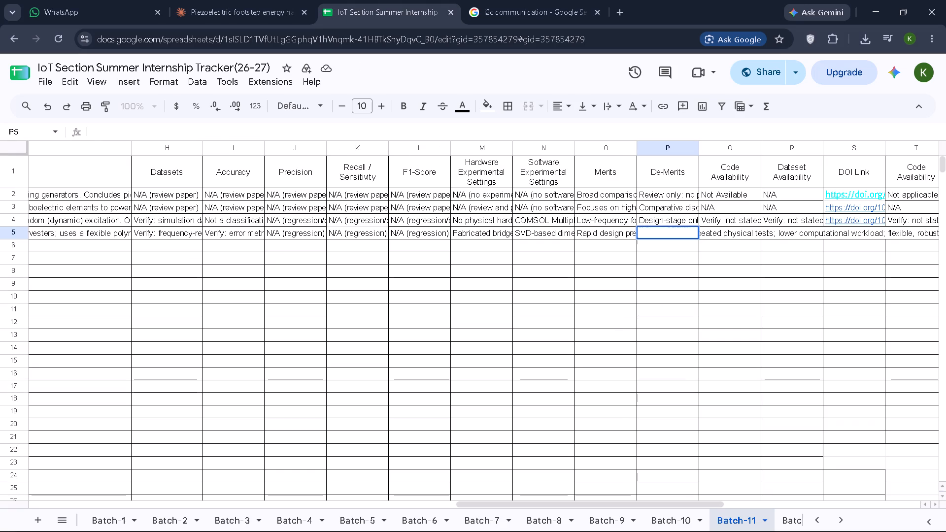
pyautogui.hotkey('ctrl', 'v')
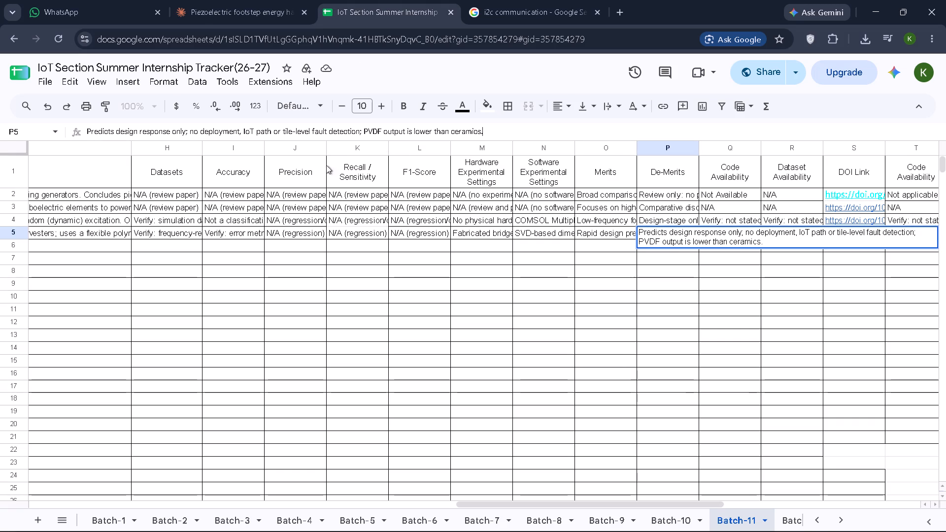
pyautogui.click(802, 344)
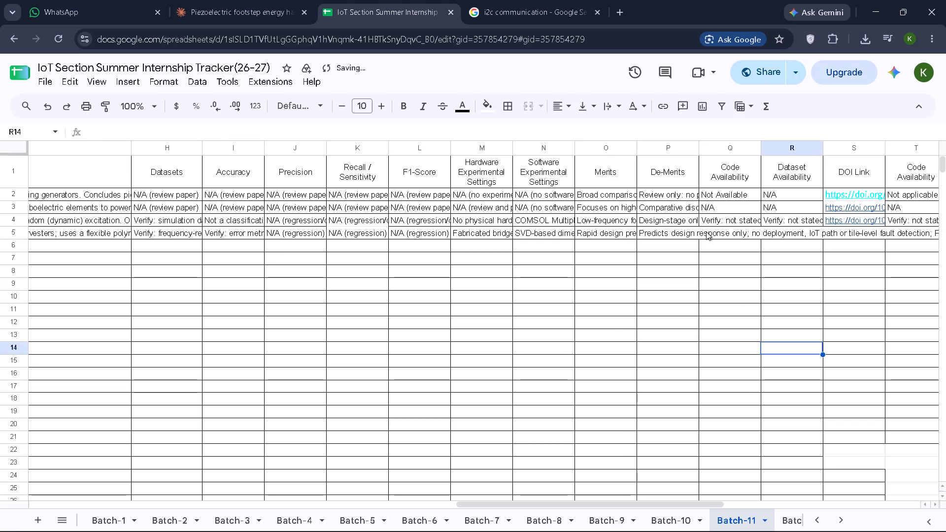
# Copy paper 4's Code Availability entry, Verify: check the paper's Data/Code statement, from the WPS workbook into cell Q5 of the Batch-11 sheet.
pyautogui.click(706, 232)
pyautogui.hotkey('alt', 'Tab')
pyautogui.doubleClick(648, 230)
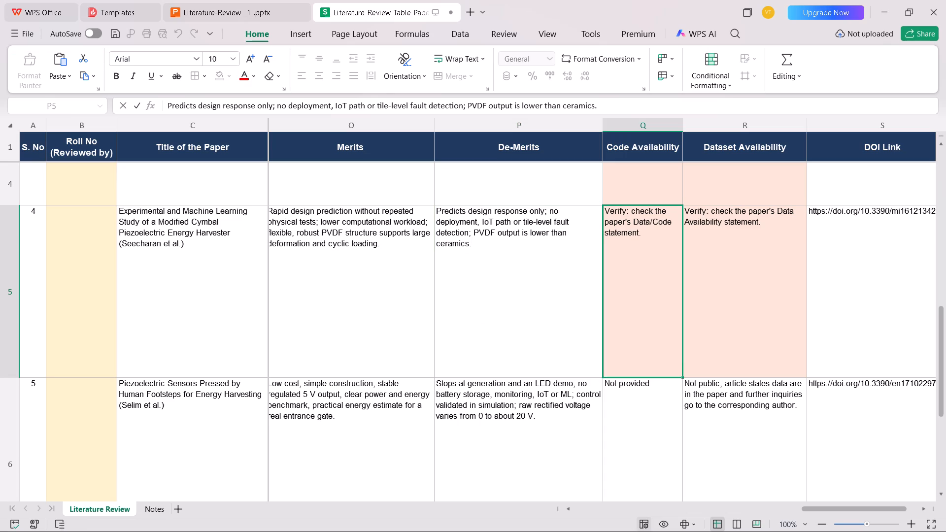
pyautogui.hotkey('ctrl', 'a')
pyautogui.hotkey('ctrl', 'c')
pyautogui.hotkey('ctrl', 'c')
pyautogui.click(651, 240)
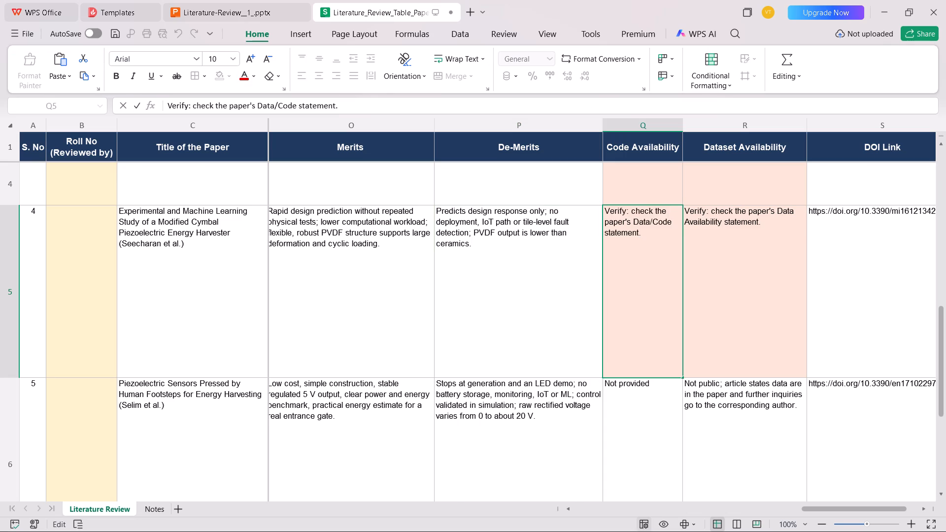
pyautogui.hotkey('alt', 'Tab')
pyautogui.hotkey('alt', 'Tab')
pyautogui.hotkey('alt', 'Tab')
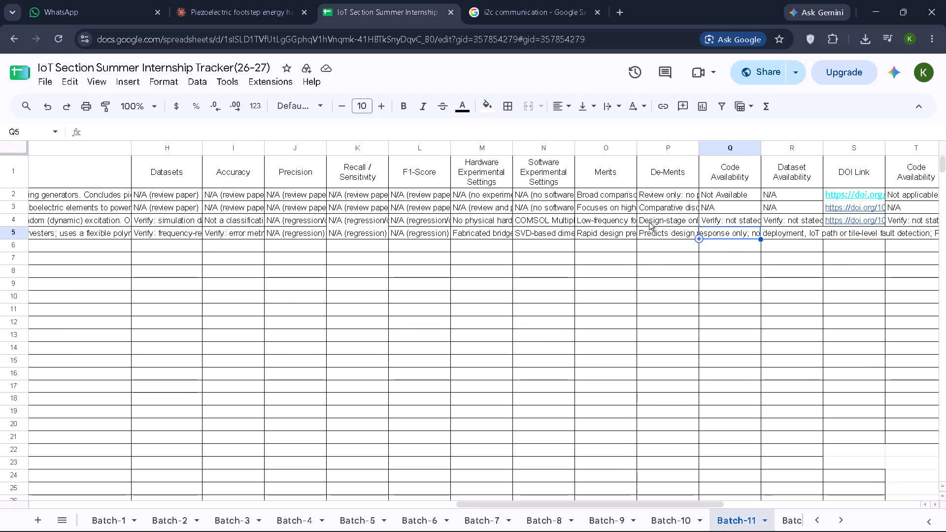
pyautogui.click(658, 232)
pyautogui.click(721, 236)
pyautogui.click(422, 125)
pyautogui.hotkey('ctrl', 'v')
pyautogui.click(721, 277)
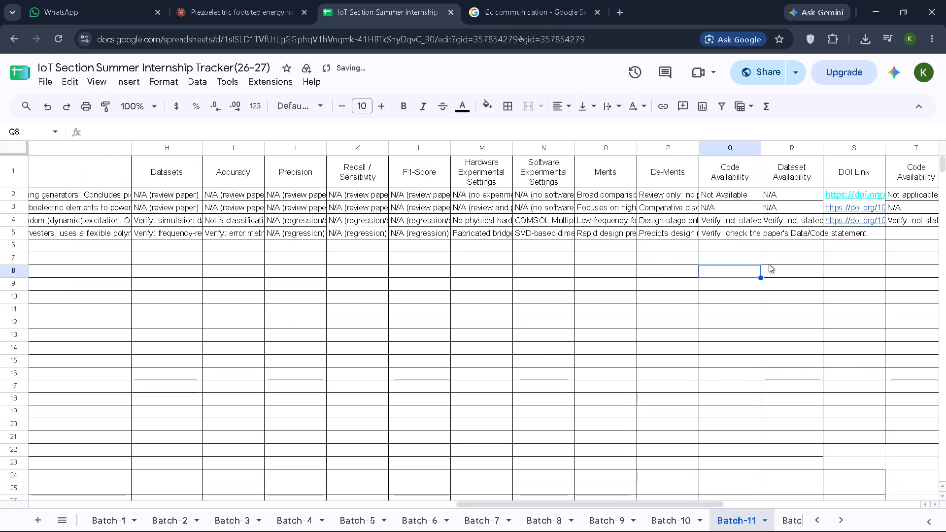
# Paste the same Data/Code statement entry into paper 4's second Code Availability cell, T5, of the Batch-11 sheet.
pyautogui.click(862, 229)
pyautogui.hotkey('alt', 'Tab')
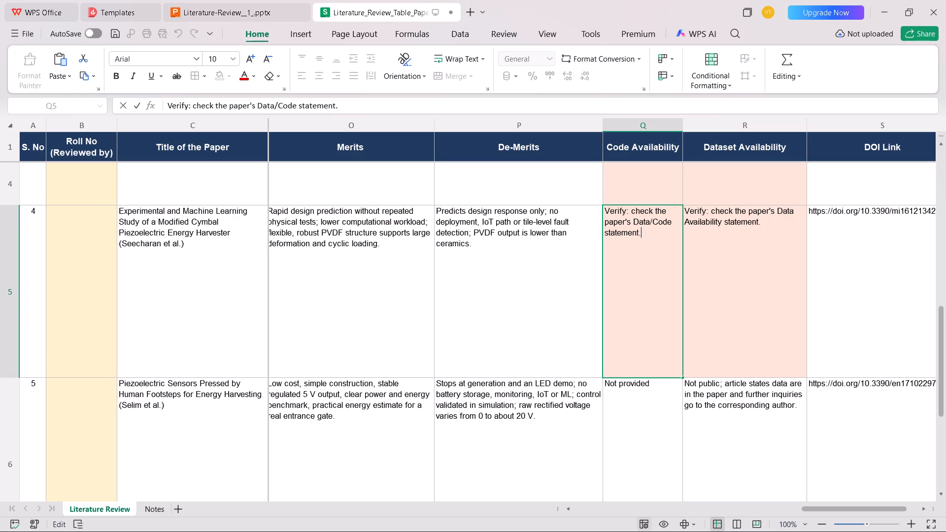
pyautogui.doubleClick(734, 215)
pyautogui.hotkey('alt', 'Tab')
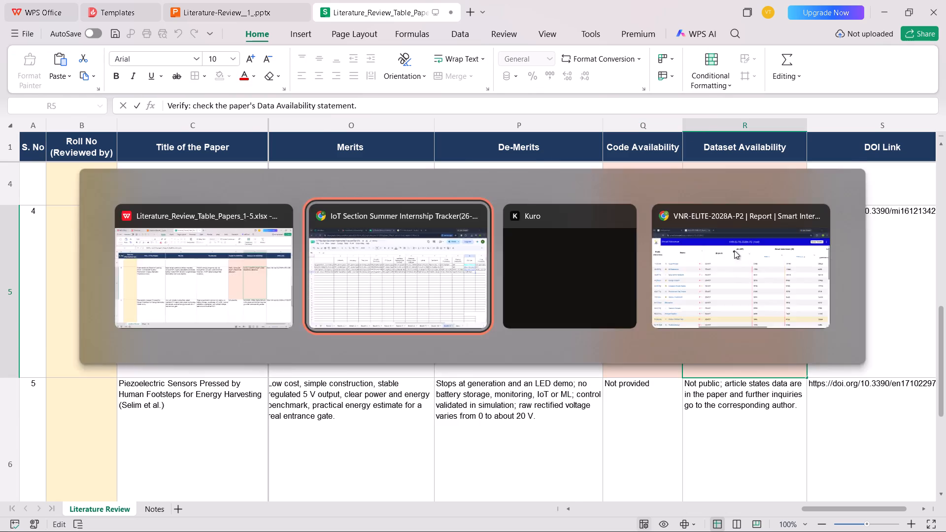
pyautogui.hscroll(-1, 822, 244)
pyautogui.doubleClick(875, 235)
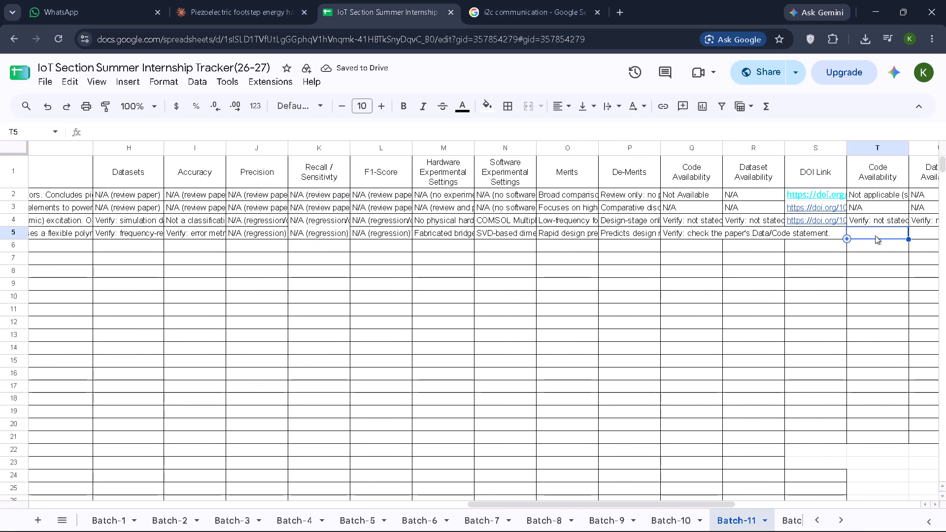
pyautogui.hotkey('ctrl', 'v')
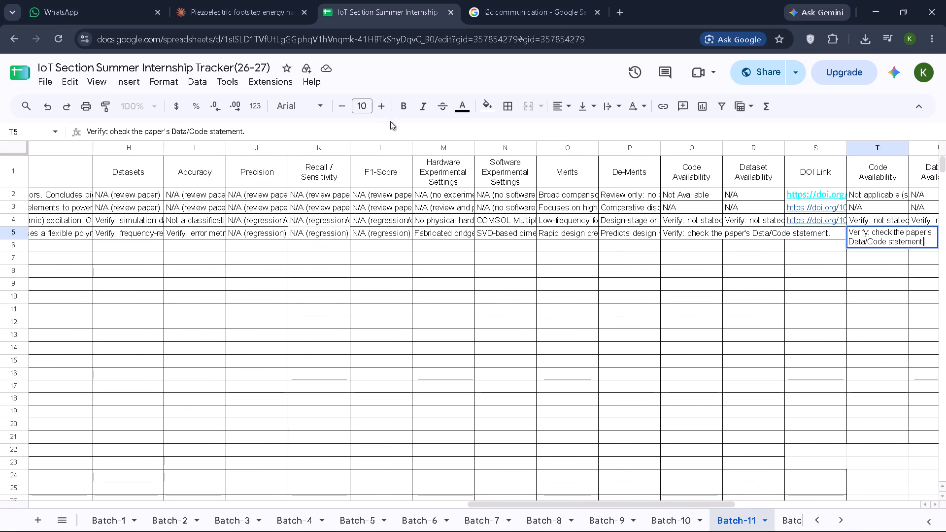
pyautogui.click(794, 319)
# Copy paper 4's Dataset Availability entry, Verify: check the paper's Data Availability statement, from the WPS workbook into cell R5 of the Batch-11 sheet.
pyautogui.hotkey('alt', 'Tab')
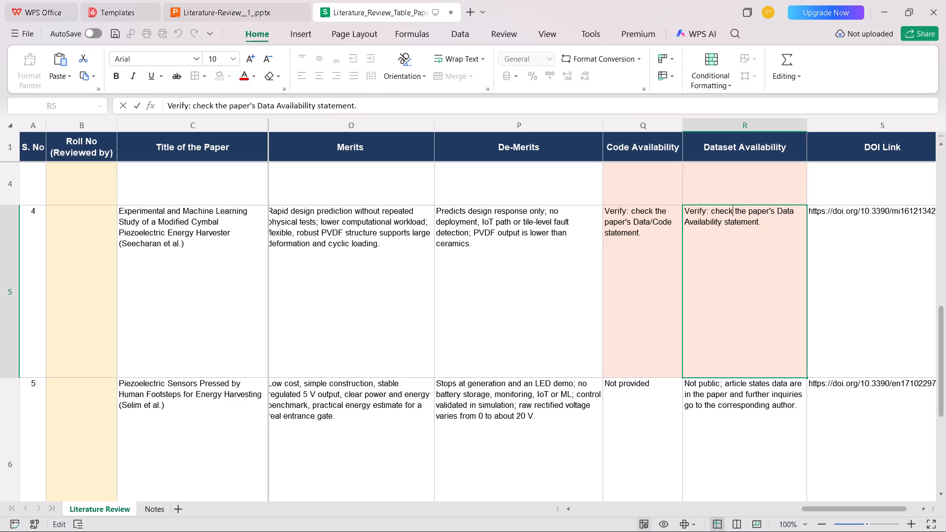
pyautogui.click(769, 224)
pyautogui.hotkey('ctrl', 'a')
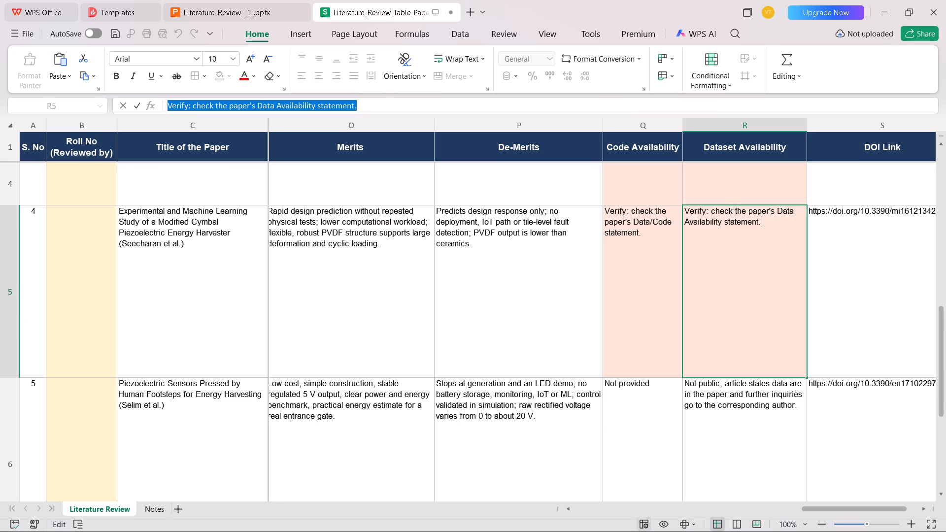
pyautogui.hotkey('ctrl', 'c')
pyautogui.hotkey('ctrl', 'c')
pyautogui.click(769, 224)
pyautogui.hotkey('alt', 'Tab')
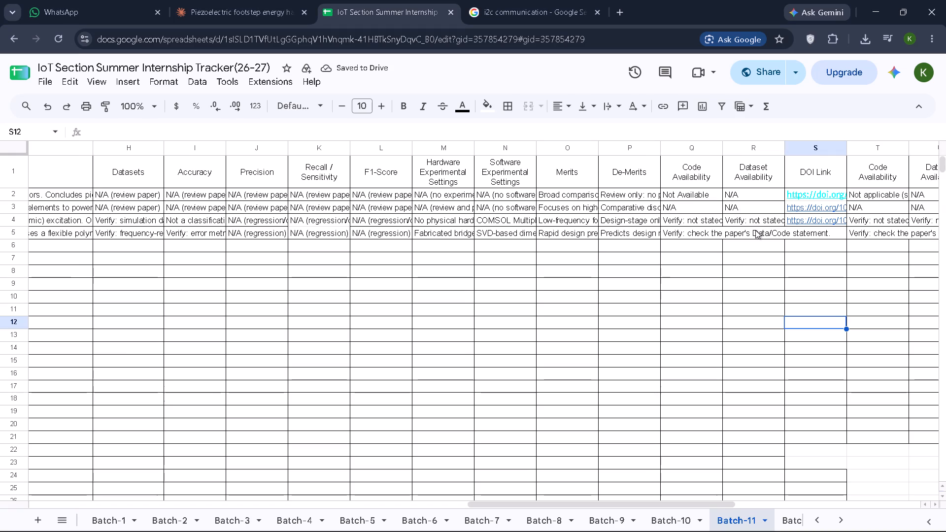
pyautogui.click(756, 232)
pyautogui.click(255, 131)
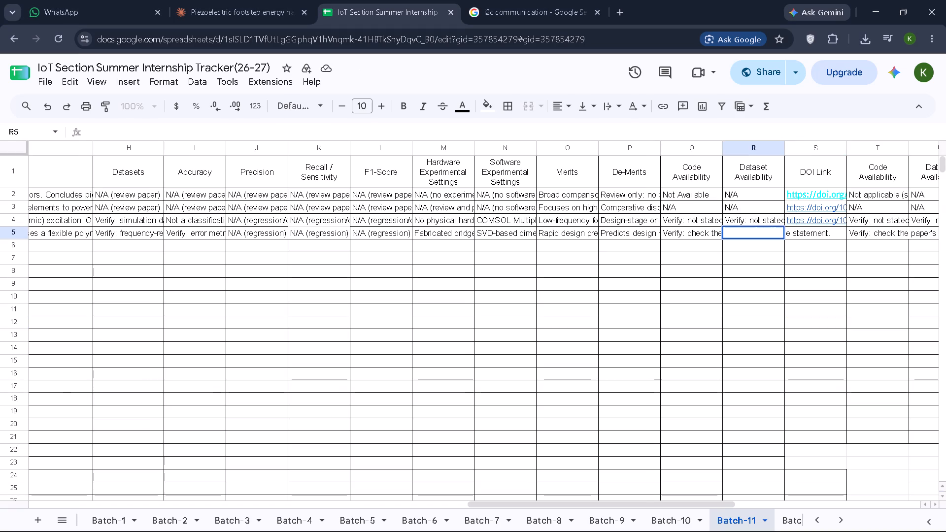
pyautogui.hotkey('ctrl', 'v')
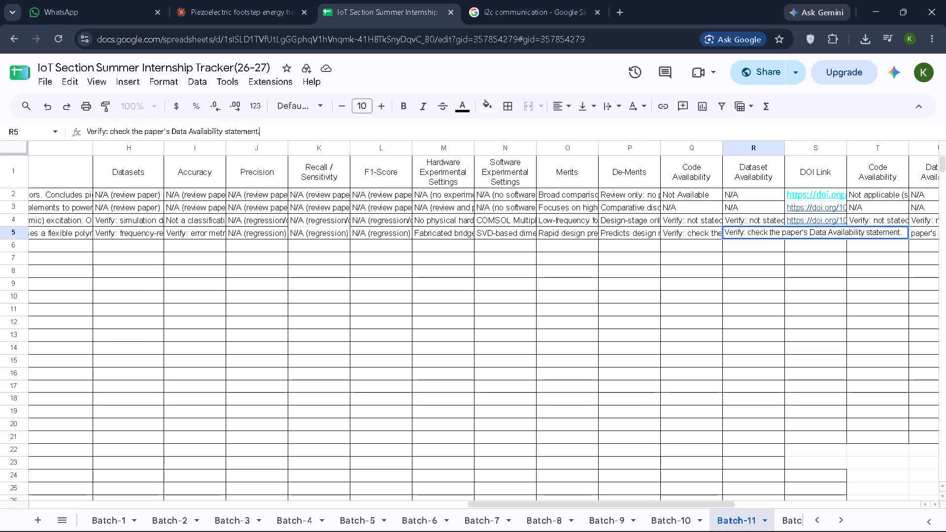
pyautogui.click(568, 276)
# Paste the same Data Availability statement entry into paper 4's second Dataset Availability cell, U5.
pyautogui.hscroll(-2, 568, 276)
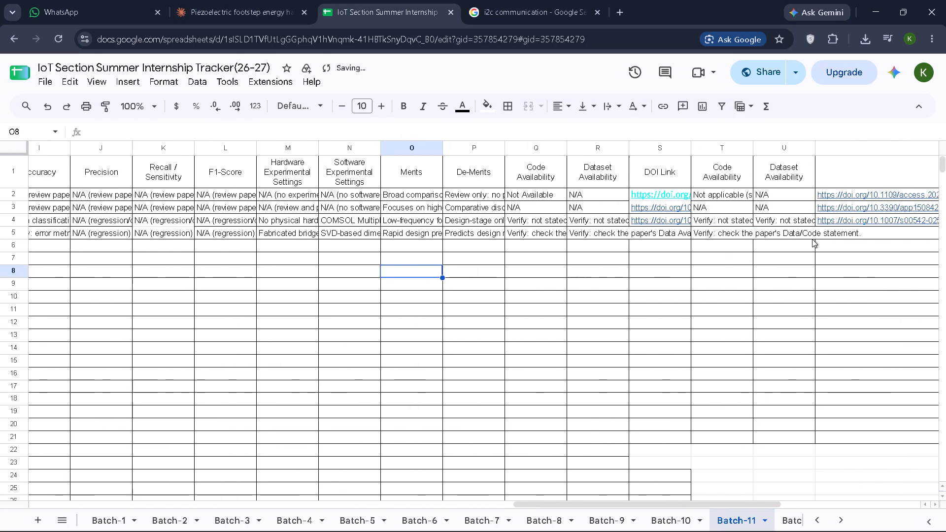
pyautogui.hscroll(-1, 812, 239)
pyautogui.click(796, 235)
pyautogui.click(156, 131)
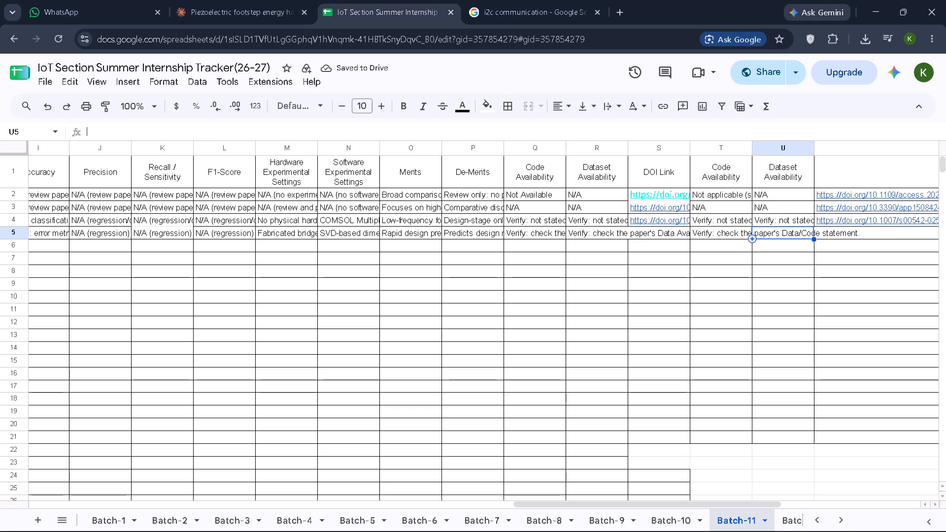
pyautogui.hotkey('ctrl', 'v')
pyautogui.click(352, 401)
pyautogui.hotkey('alt', 'Tab')
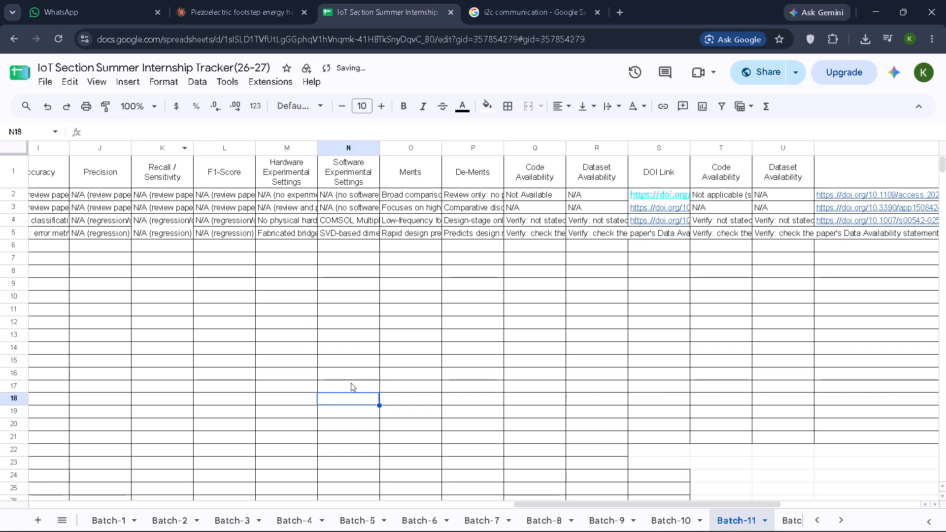
pyautogui.click(809, 222)
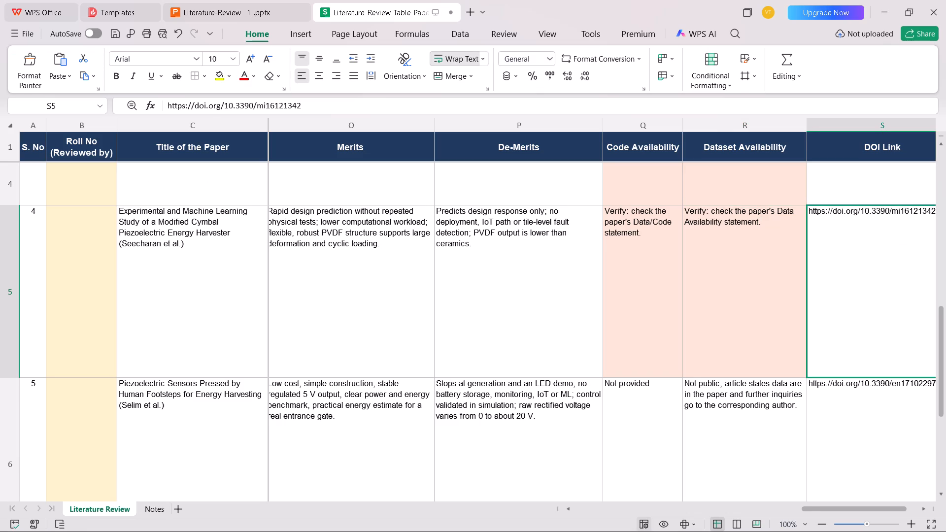
pyautogui.doubleClick(822, 219)
pyautogui.hotkey('ctrl', 'a')
pyautogui.hotkey('ctrl', 'c')
pyautogui.hotkey('ctrl', 'c')
pyautogui.click(699, 253)
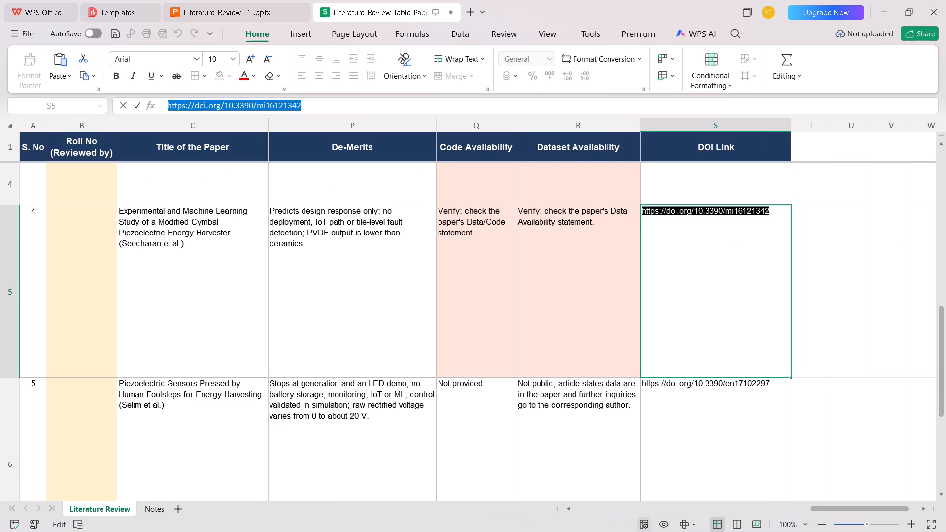
pyautogui.hotkey('alt', 'Tab')
pyautogui.click(672, 232)
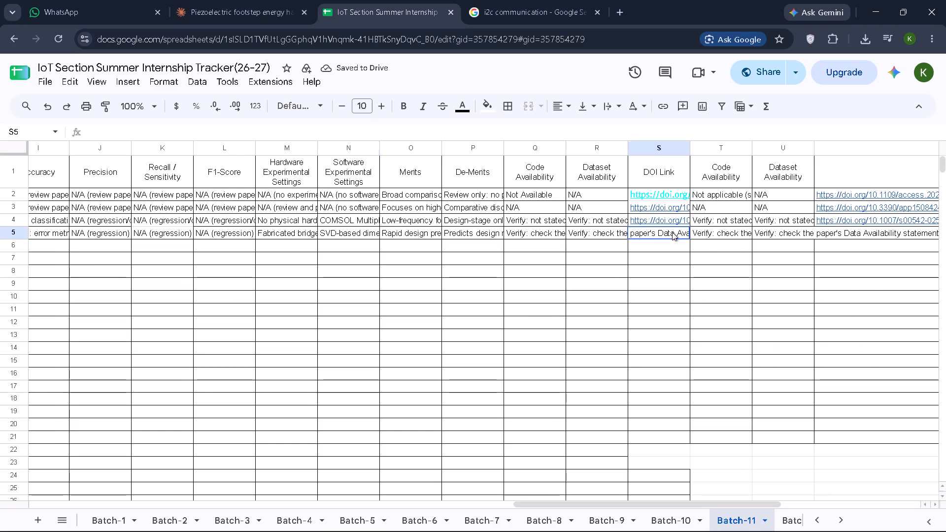
pyautogui.click(303, 126)
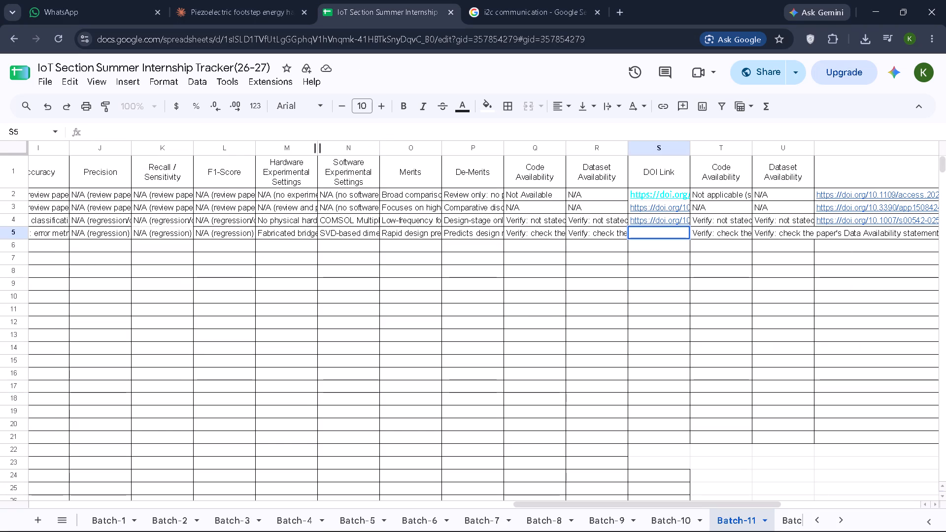
pyautogui.hotkey('ctrl', 'v')
pyautogui.click(669, 270)
pyautogui.hscroll(-1, 801, 240)
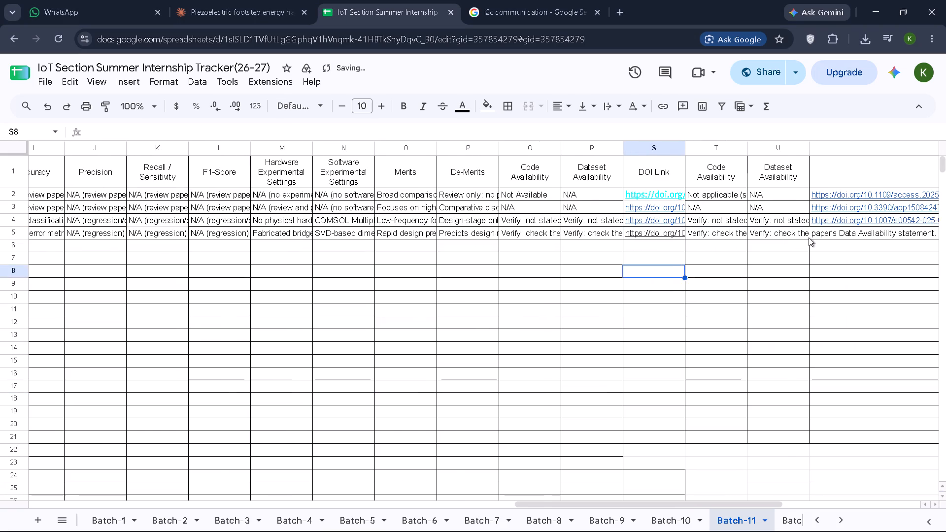
pyautogui.hscroll(-1, 809, 237)
pyautogui.click(883, 231)
pyautogui.click(313, 127)
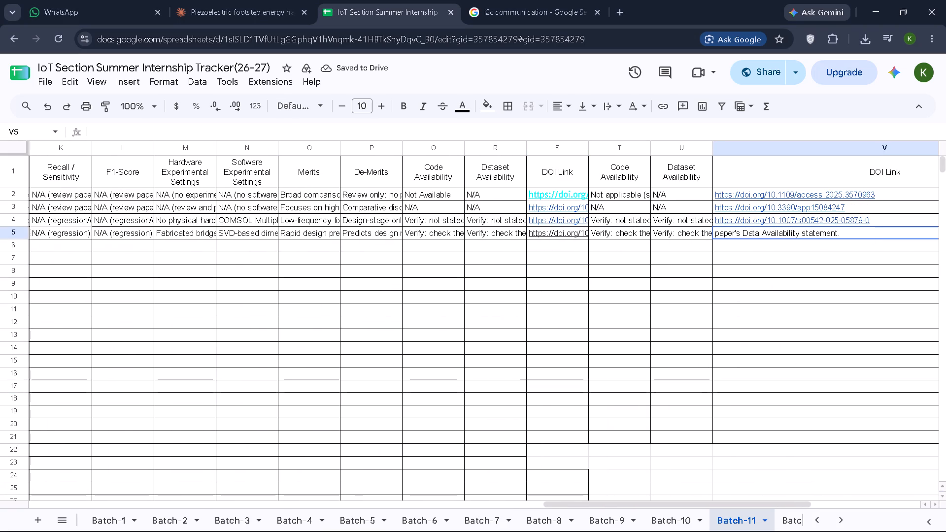
pyautogui.hotkey('ctrl', 'v')
pyautogui.click(656, 382)
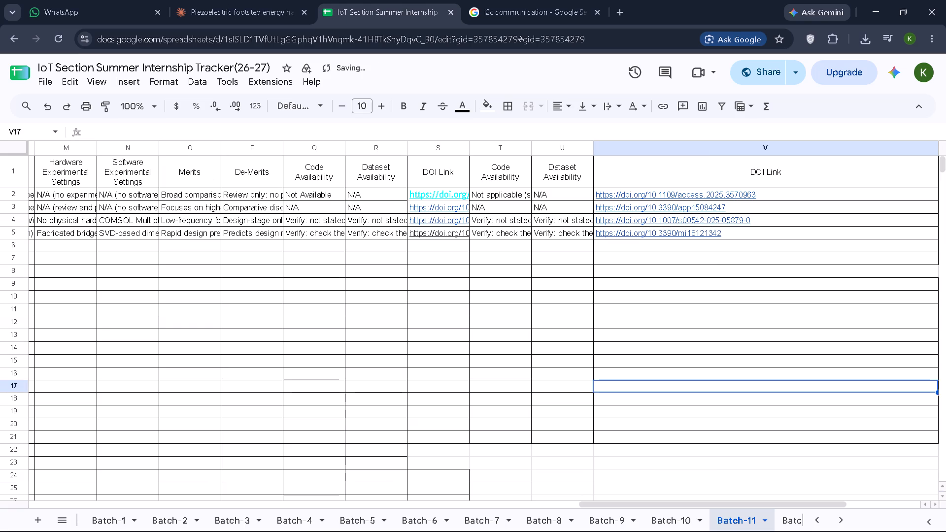
# Copy paper 5's title, Piezoelectric Sensors Pressed by Human Footsteps for Energy Harvesting, with its author citation from the WPS workbook into cell C6 of Batch-11.
pyautogui.hscroll(15, 484, 324)
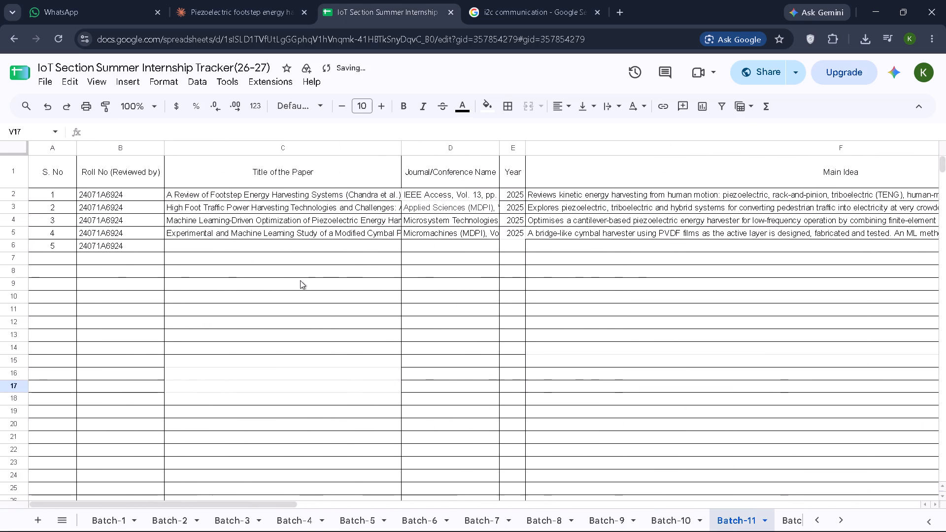
pyautogui.click(254, 244)
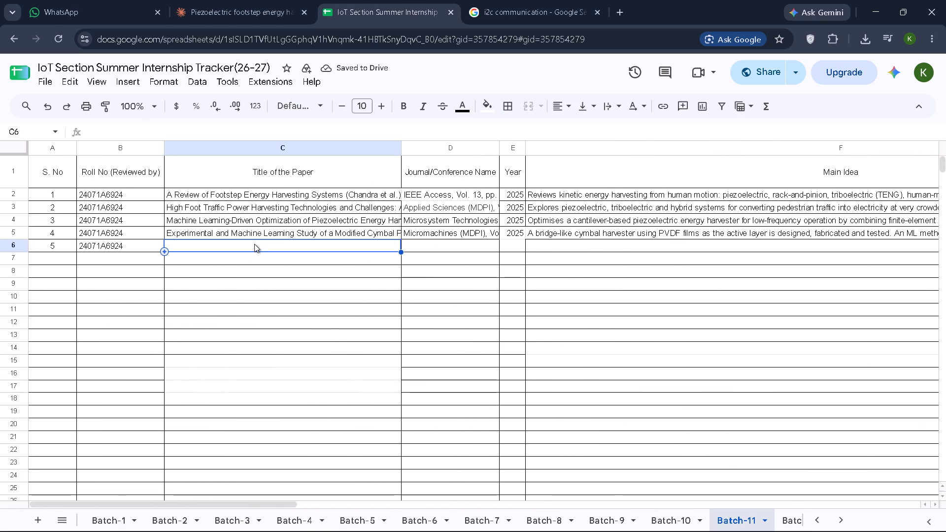
pyautogui.hscroll(-12, 430, 294)
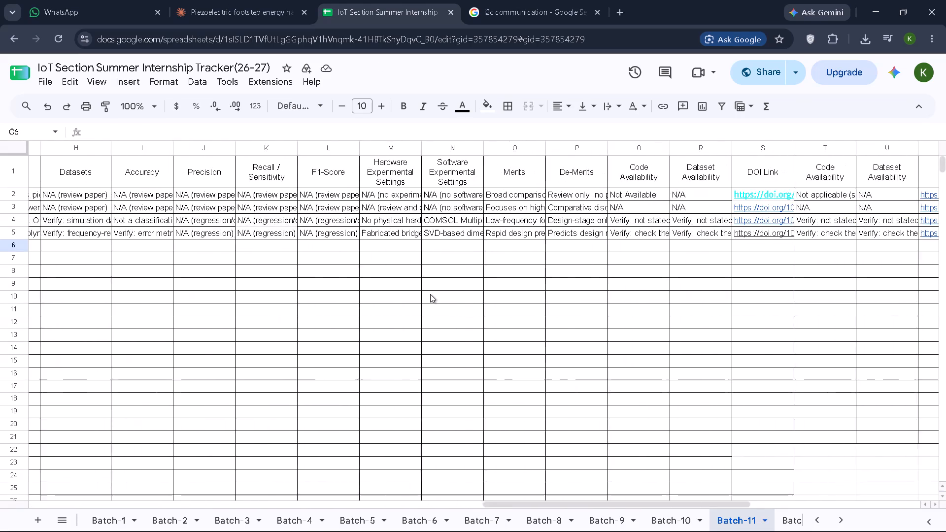
pyautogui.hscroll(-4, 430, 294)
pyautogui.hscroll(12, 430, 294)
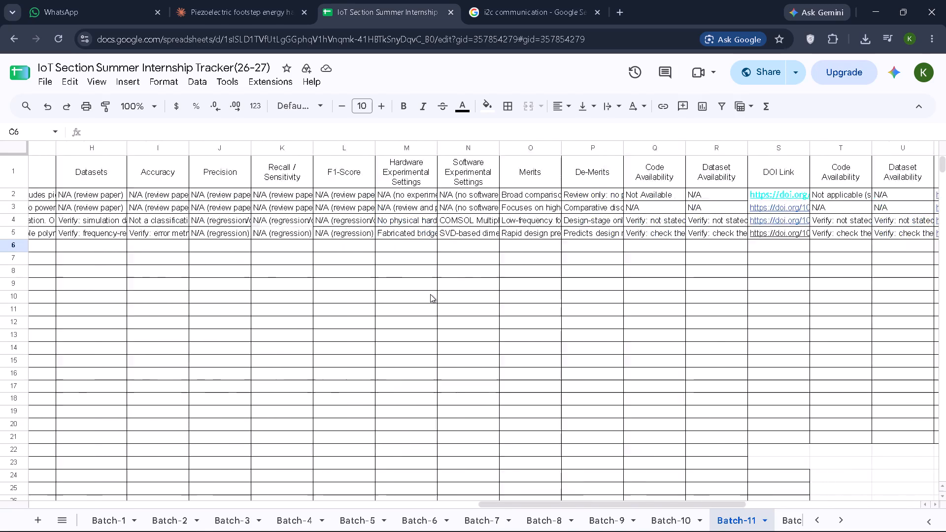
pyautogui.hscroll(1, 430, 294)
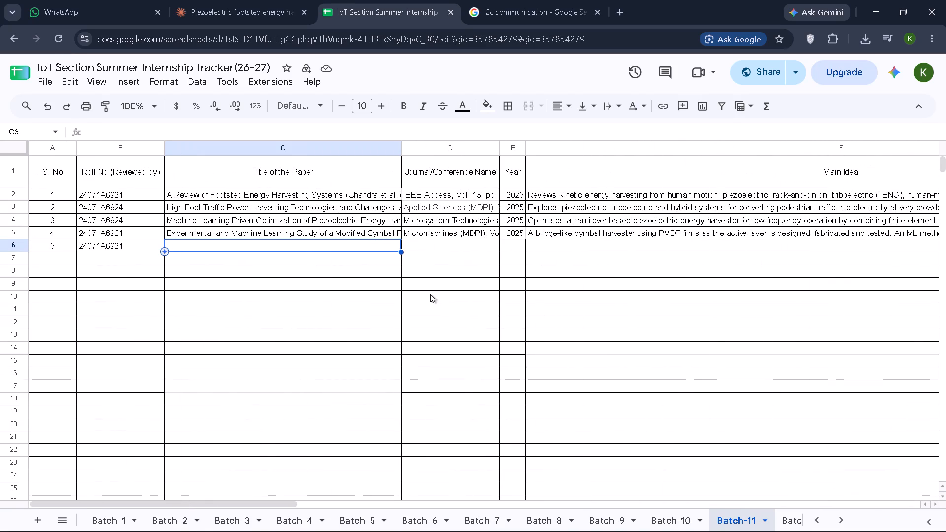
pyautogui.hotkey('alt', 'Tab')
pyautogui.scroll(-2, 243, 340)
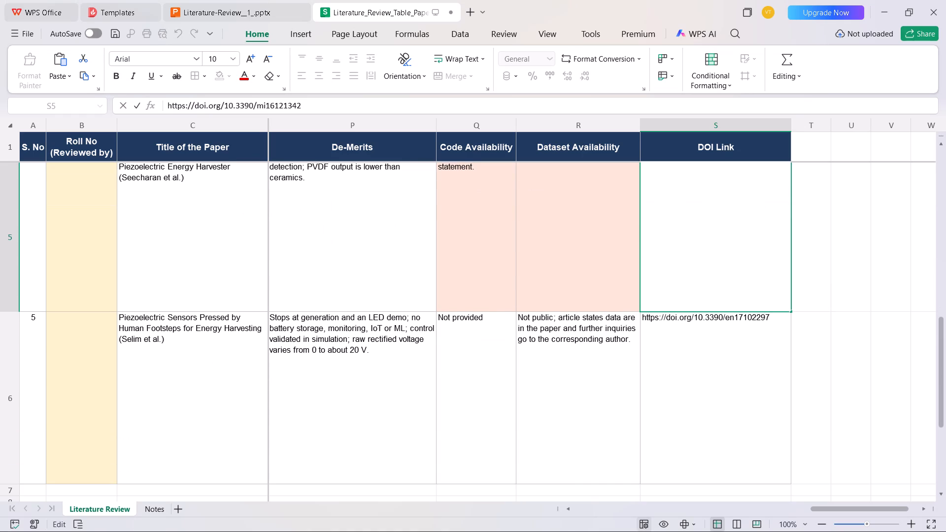
pyautogui.hscroll(20, 141, 399)
pyautogui.hscroll(12, 151, 398)
pyautogui.hscroll(15, 191, 366)
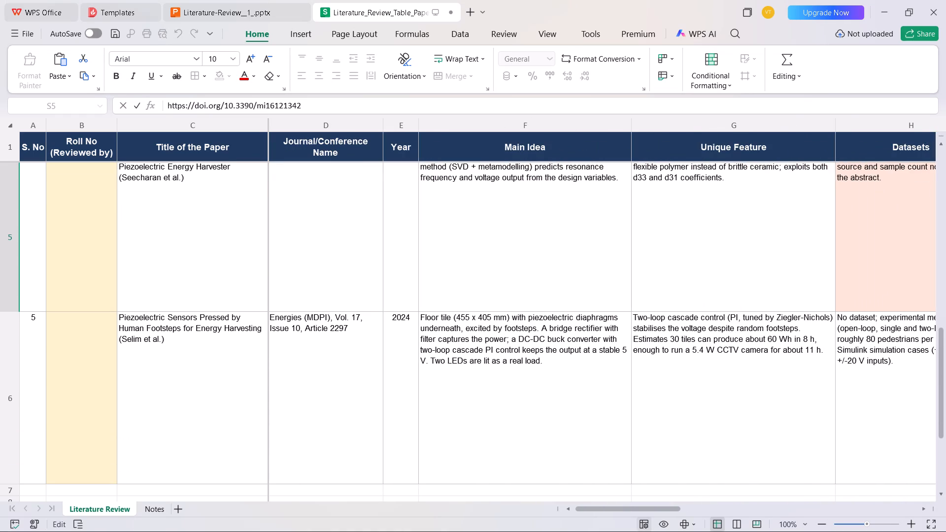
pyautogui.click(200, 345)
pyautogui.doubleClick(200, 345)
pyautogui.hotkey('ctrl', 'a')
pyautogui.hotkey('ctrl', 'c')
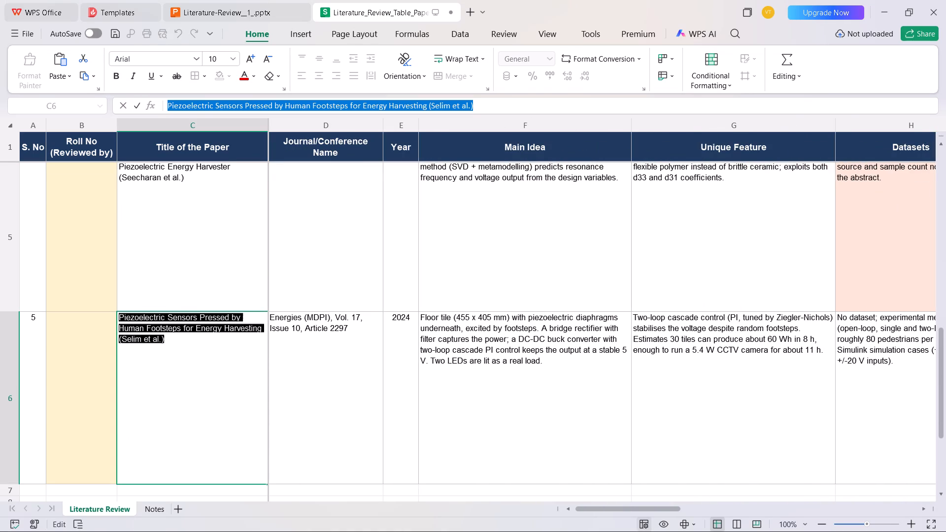
pyautogui.hotkey('ctrl', 'c')
pyautogui.keyDown('ctrl'); pyautogui.click(200, 345); pyautogui.keyUp('ctrl')
pyautogui.hotkey('alt', 'Tab')
pyautogui.click(219, 251)
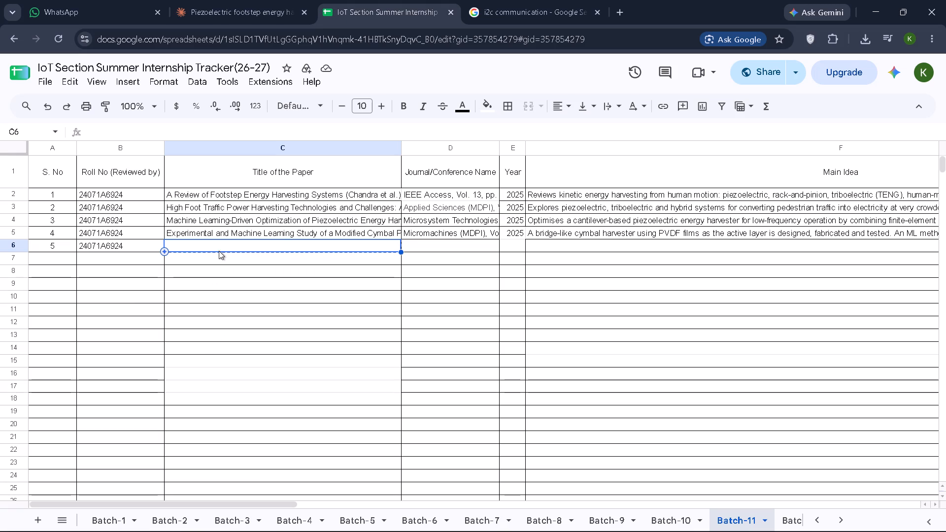
pyautogui.click(157, 130)
pyautogui.hotkey('ctrl', 'v')
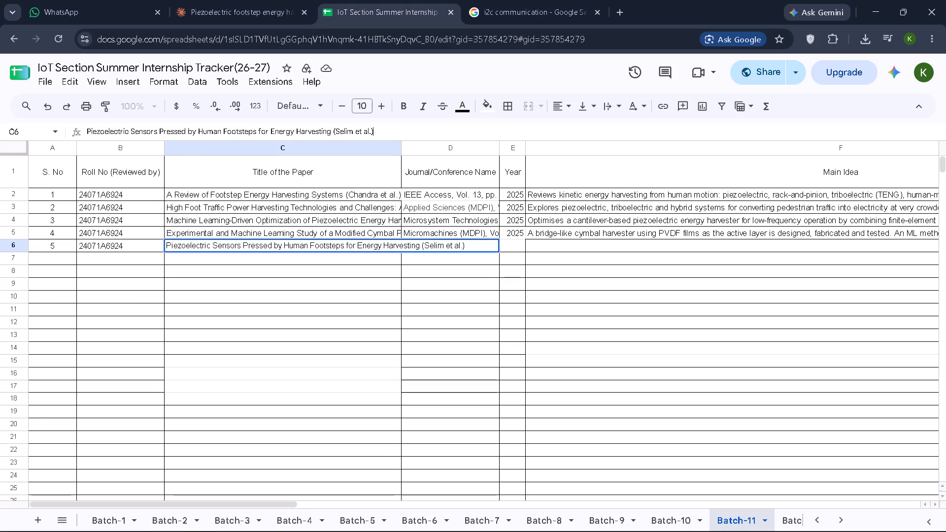
pyautogui.click(465, 275)
# Copy paper 5's journal entry, Energies (MDPI), Vol. 17, Issue 10, Article 2297, from the WPS workbook into cell D6 of the Batch-11 sheet.
pyautogui.click(482, 242)
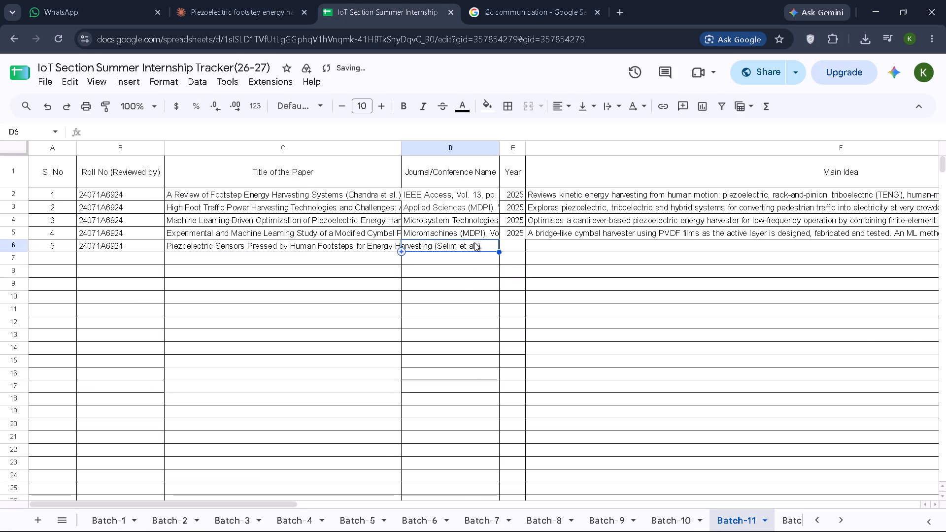
pyautogui.hotkey('alt', 'Tab')
pyautogui.doubleClick(370, 339)
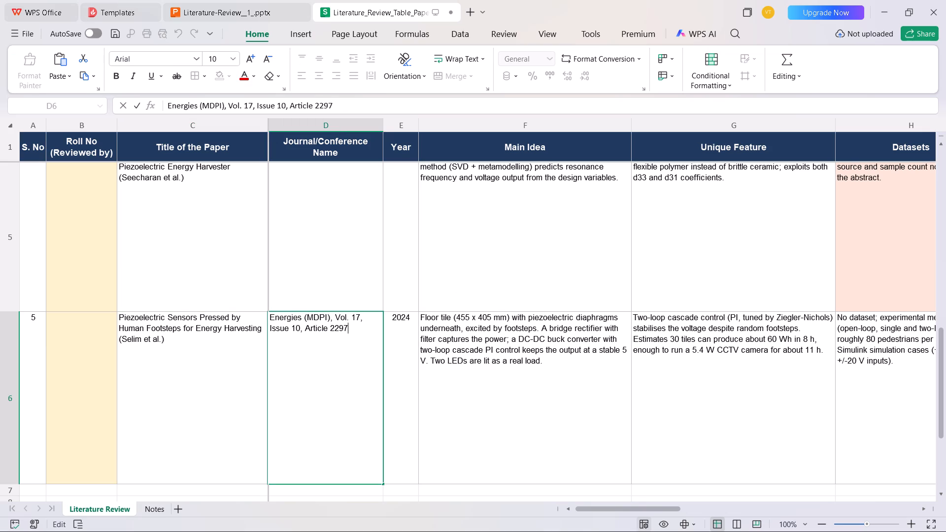
pyautogui.hotkey('ctrl', 'a')
pyautogui.hotkey('ctrl', 'c')
pyautogui.hotkey('ctrl', 'c')
pyautogui.keyDown('ctrl'); pyautogui.click(370, 339); pyautogui.keyUp('ctrl')
pyautogui.hotkey('alt', 'Tab')
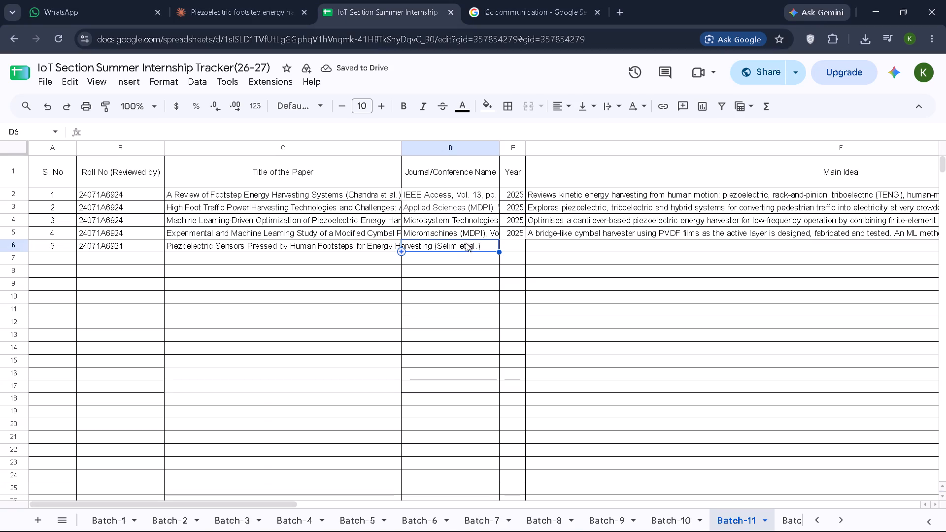
pyautogui.hotkey('alt', 'Tab')
pyautogui.scroll(1, 473, 310)
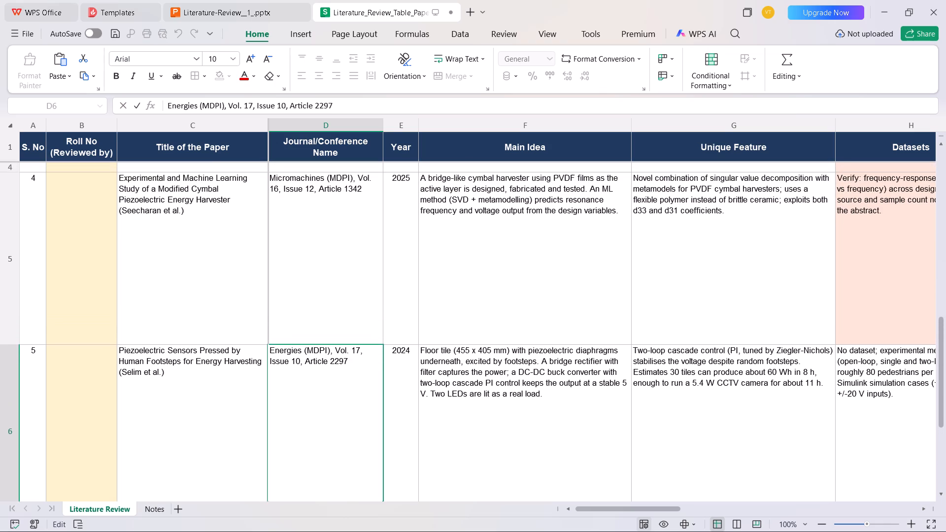
pyautogui.scroll(1, 472, 311)
pyautogui.scroll(-2, 429, 326)
pyautogui.hotkey('alt', 'Tab')
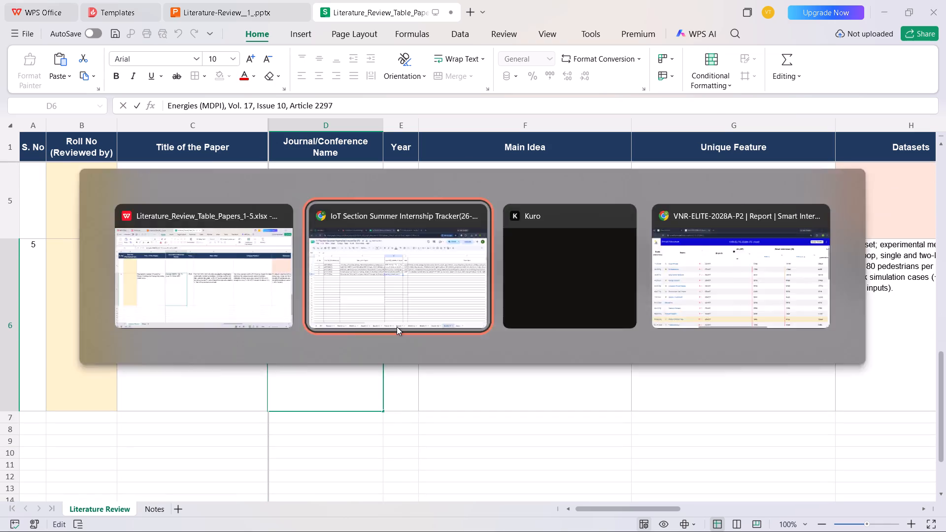
pyautogui.click(236, 132)
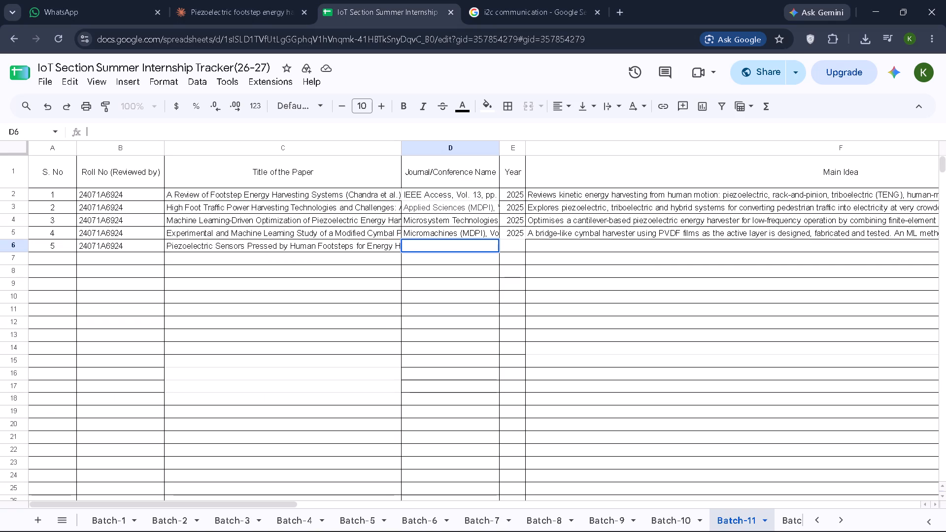
pyautogui.hotkey('ctrl', 'v')
pyautogui.moveTo(411, 294); pyautogui.dragTo(416, 294)
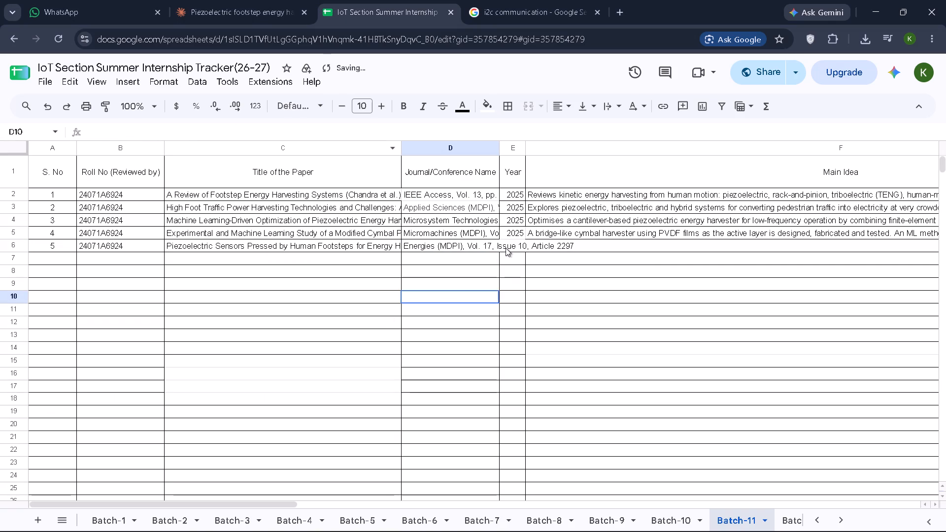
# Enter 2024 as paper 5's year in cell E6.
pyautogui.click(509, 245)
pyautogui.write('2025')
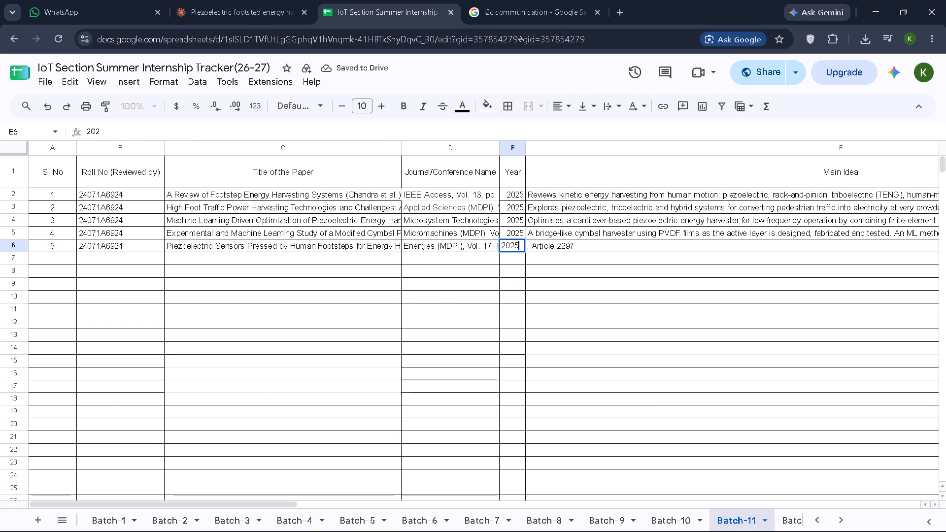
pyautogui.press('BackSpace')
pyautogui.press('4')
# Copy paper 5's Main Idea text about the 455 x 405 mm piezoelectric floor tile from the WPS workbook into cell F6 of Batch-11.
pyautogui.click(698, 249)
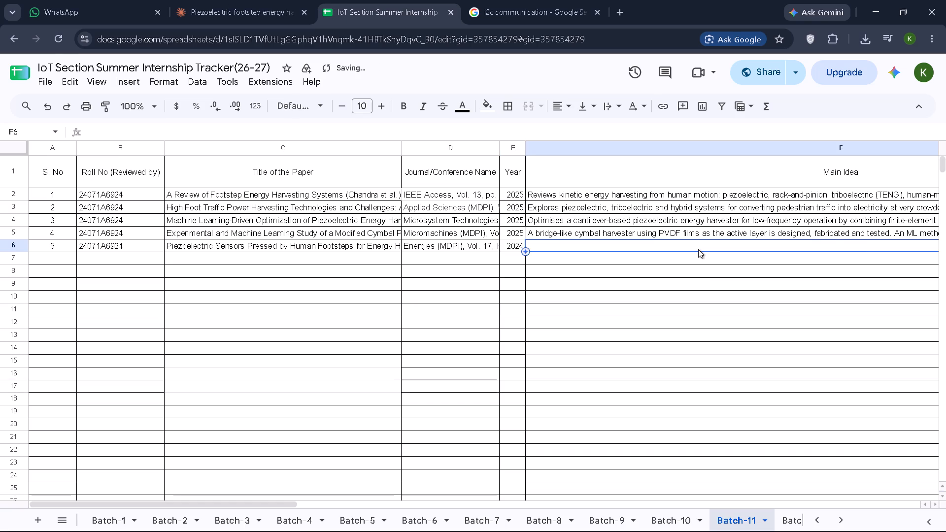
pyautogui.hotkey('alt', 'Tab')
pyautogui.doubleClick(473, 281)
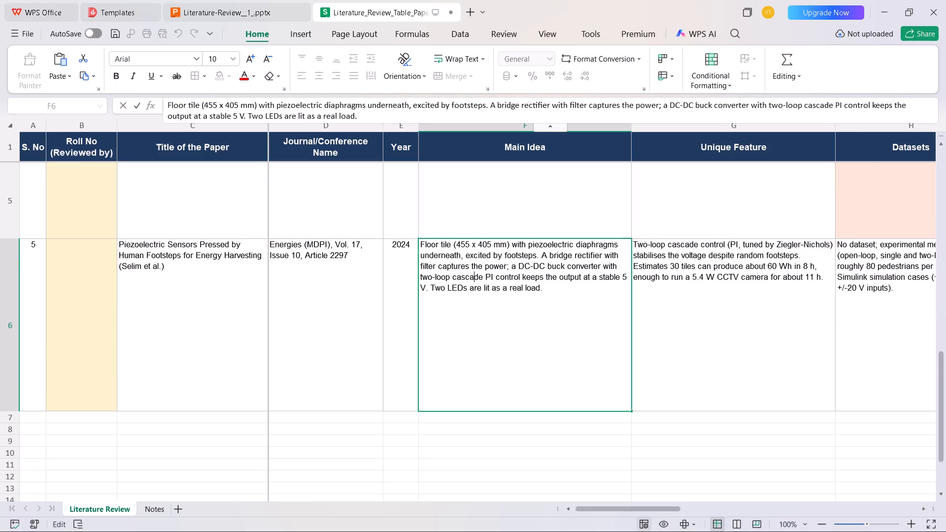
pyautogui.hotkey('ctrl', 'a')
pyautogui.hotkey('ctrl', 'c')
pyautogui.hotkey('ctrl', 'c')
pyautogui.keyDown('ctrl'); pyautogui.click(507, 339); pyautogui.keyUp('ctrl')
pyautogui.hotkey('alt', 'Tab')
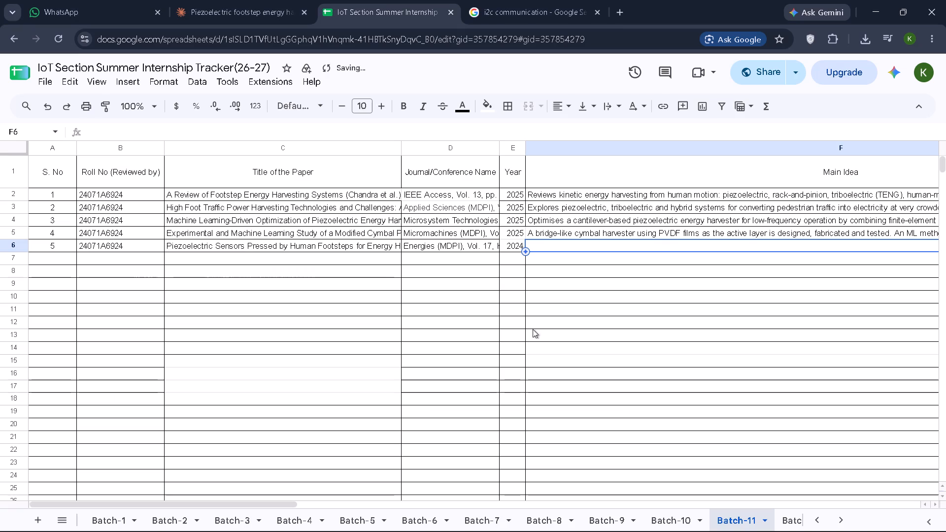
pyautogui.click(669, 246)
pyautogui.hotkey('ctrl', 'v')
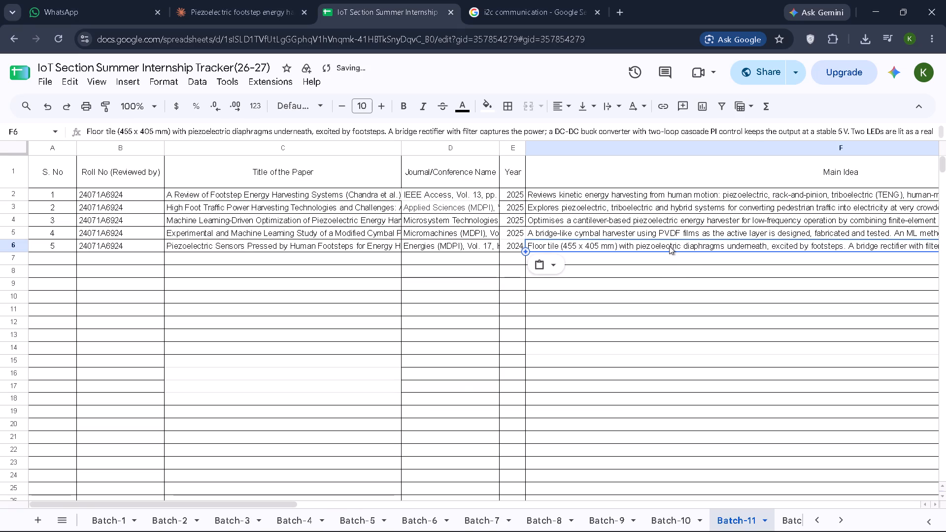
# Copy paper 5's Unique Feature text about two-loop cascade PI control from the WPS workbook into cell G6 of the Batch-11 sheet.
pyautogui.hscroll(-7, 669, 246)
pyautogui.click(800, 243)
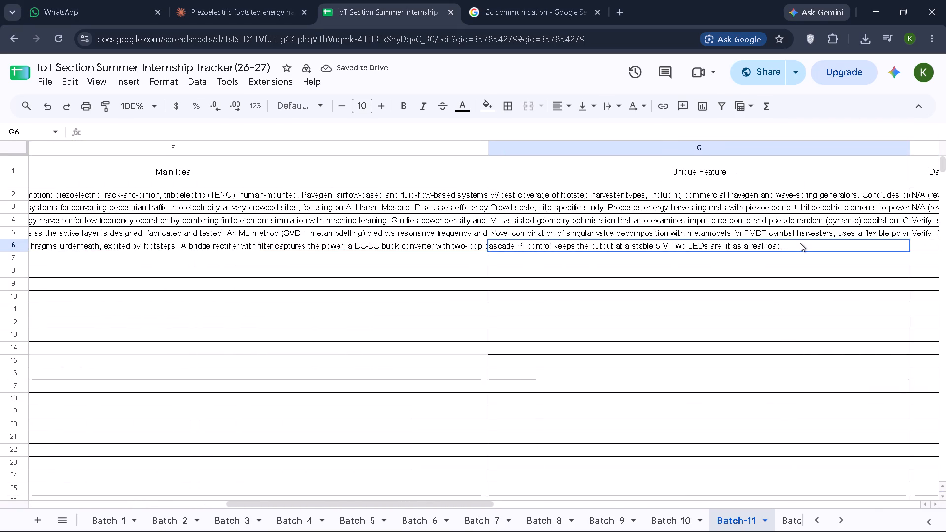
pyautogui.hotkey('alt', 'Tab')
pyautogui.doubleClick(704, 265)
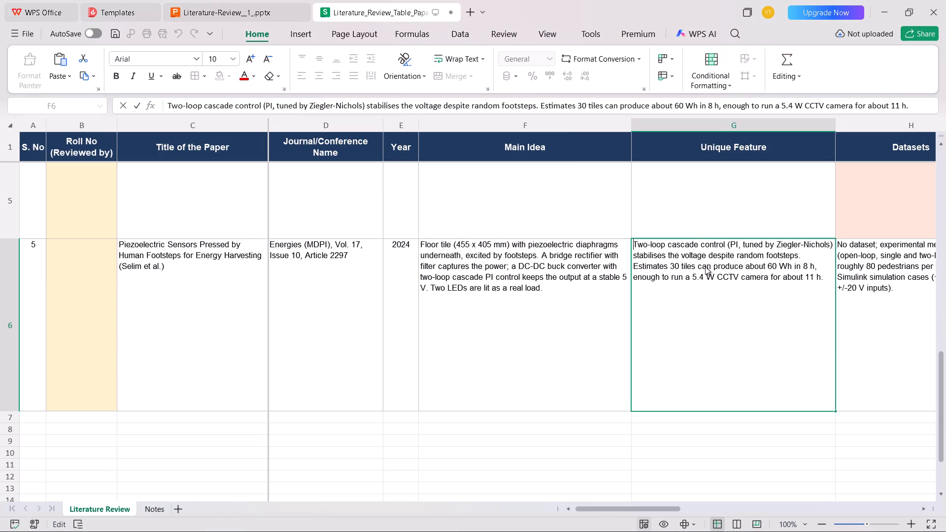
pyautogui.hotkey('ctrl', 'a')
pyautogui.hotkey('ctrl', 'c')
pyautogui.hotkey('ctrl', 'c')
pyautogui.keyDown('ctrl'); pyautogui.click(701, 281); pyautogui.keyUp('ctrl')
pyautogui.hscroll(-10, 701, 281)
pyautogui.hscroll(-5, 791, 340)
pyautogui.click(873, 304)
pyautogui.hscroll(-6, 873, 304)
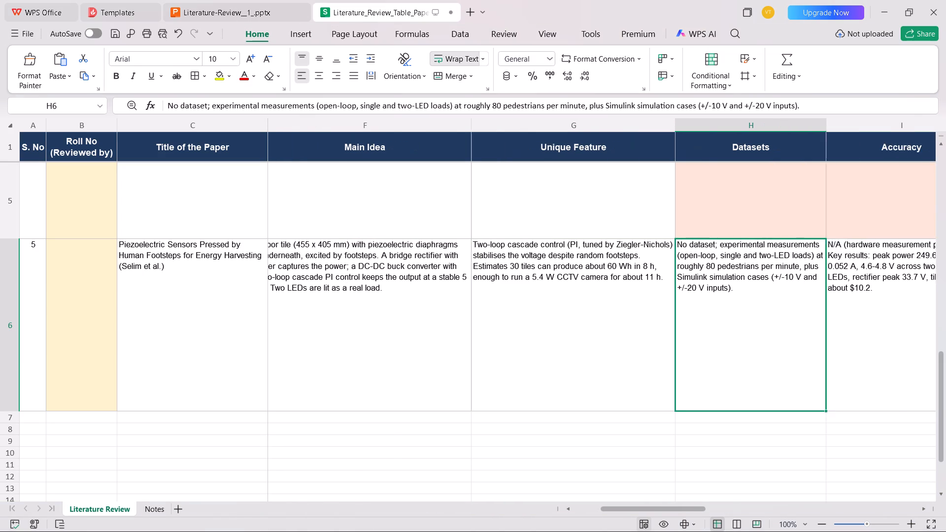
pyautogui.hscroll(-3, 873, 304)
pyautogui.hotkey('alt', 'Tab')
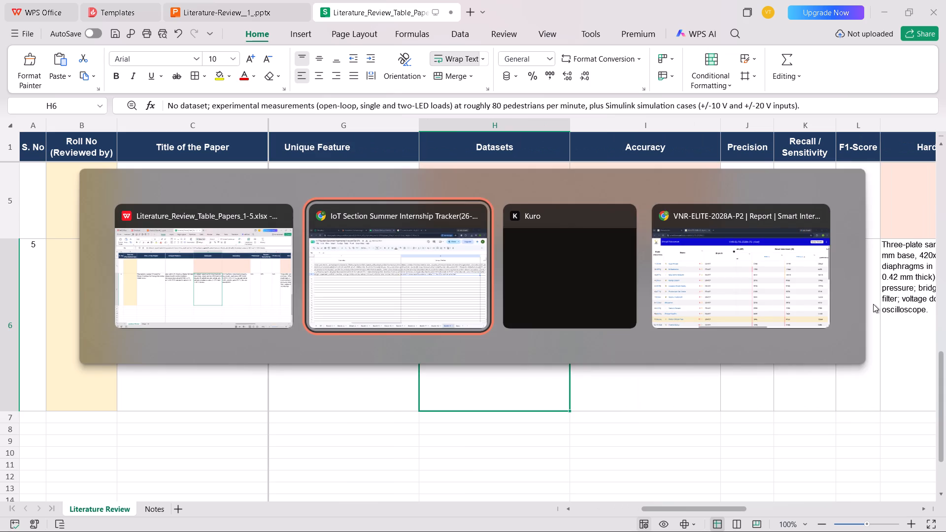
pyautogui.hscroll(-1, 795, 248)
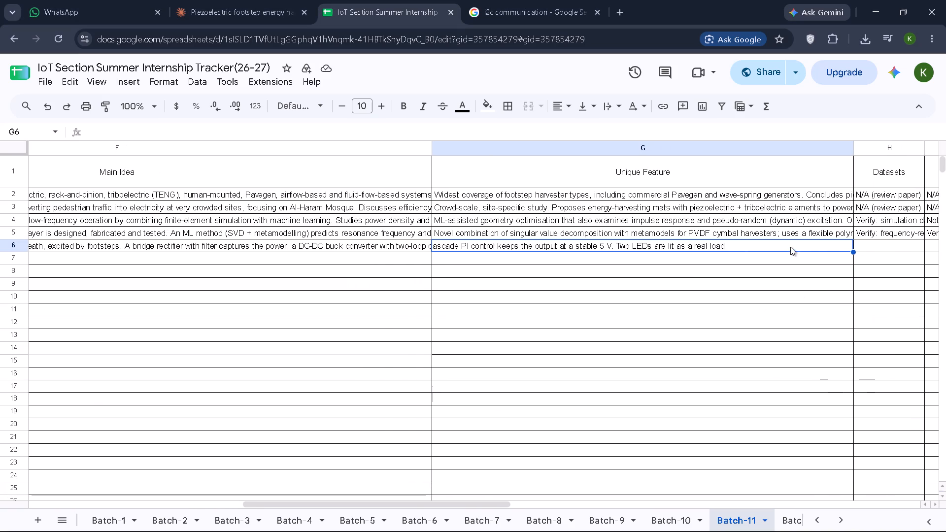
pyautogui.click(123, 131)
pyautogui.hotkey('ctrl', 'v')
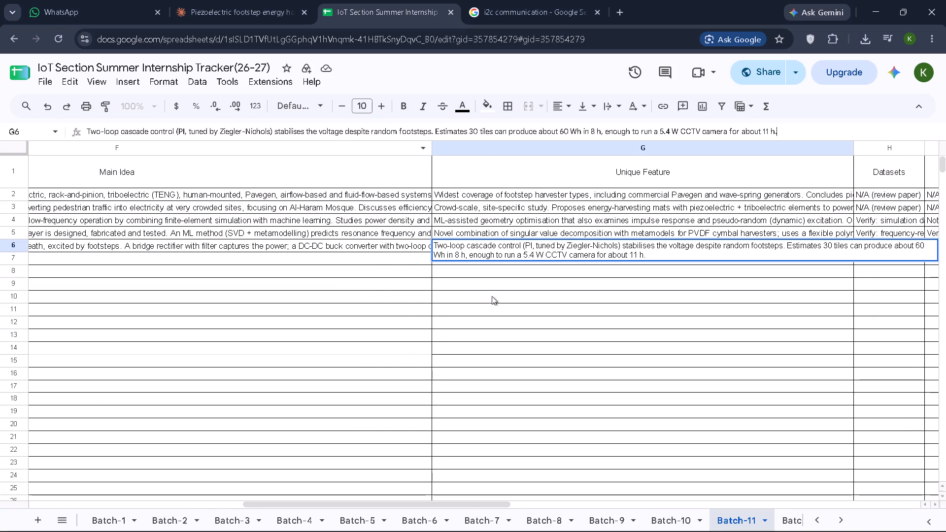
pyautogui.click(640, 299)
# Copy paper 5's Datasets entry, beginning No dataset; experimental measurements, from the WPS workbook into cell H6 of the Batch-11 sheet.
pyautogui.click(899, 243)
pyautogui.hotkey('alt', 'Tab')
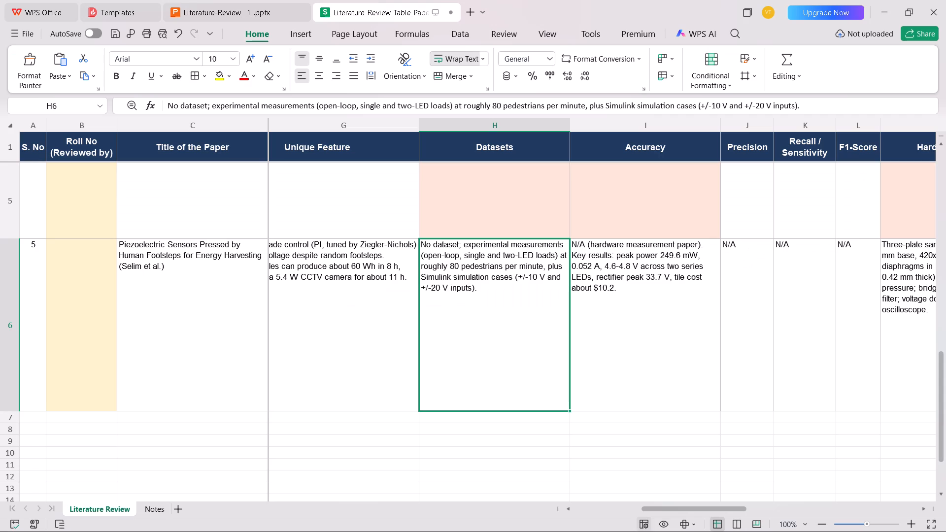
pyautogui.doubleClick(482, 291)
pyautogui.hotkey('ctrl', 'a')
pyautogui.hotkey('ctrl', 'c')
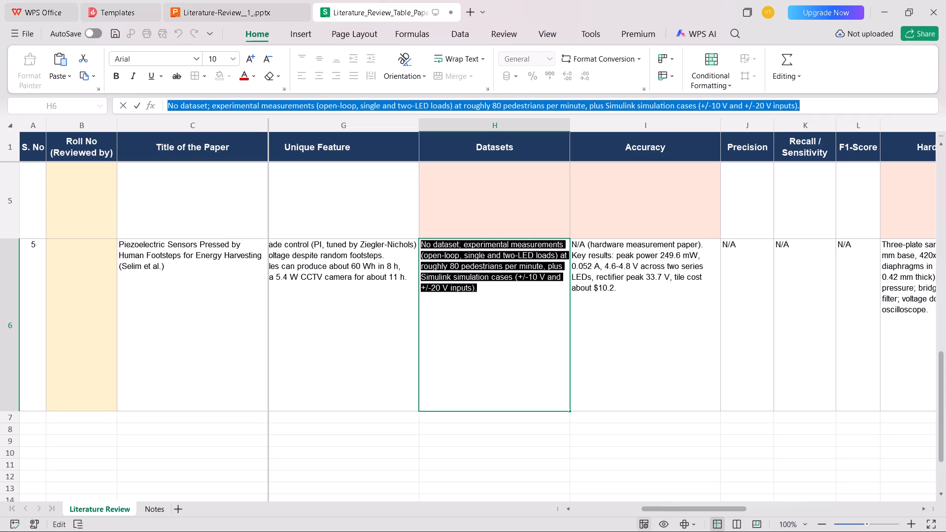
pyautogui.hotkey('ctrl', 'c')
pyautogui.keyDown('ctrl'); pyautogui.click(481, 292); pyautogui.keyUp('ctrl')
pyautogui.hotkey('alt', 'Tab')
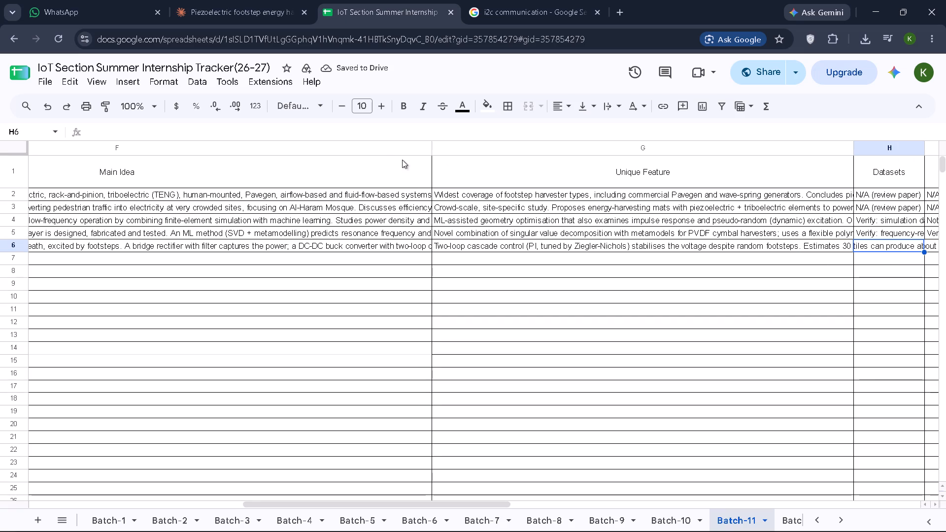
pyautogui.click(219, 123)
pyautogui.click(189, 132)
pyautogui.hotkey('ctrl', 'v')
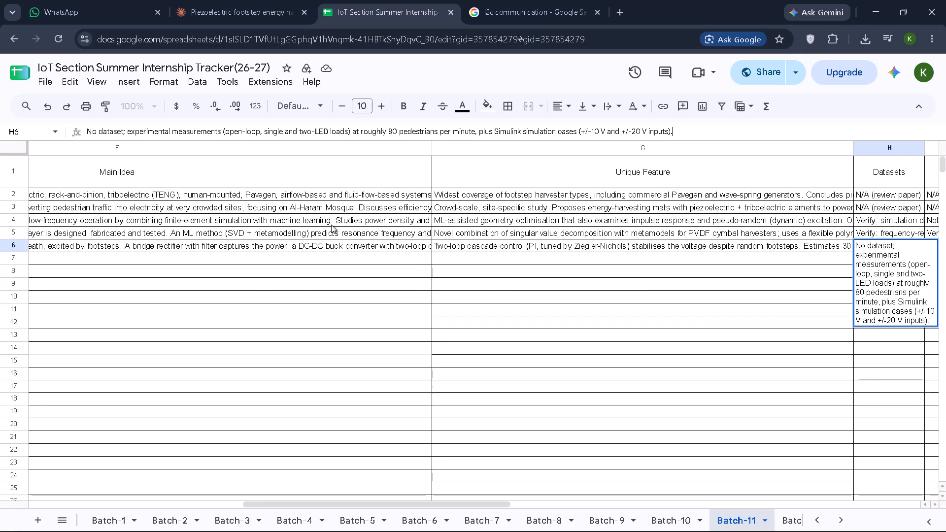
pyautogui.click(349, 283)
pyautogui.hscroll(-5, 377, 287)
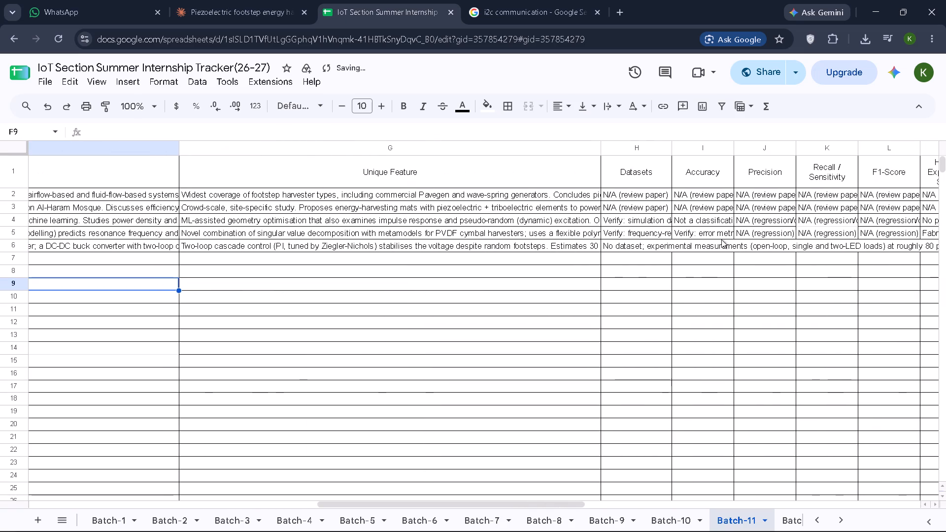
# Copy paper 5's Accuracy text, beginning N/A (hardware measurement paper), from the WPS workbook into cell I6 of the Batch-11 sheet.
pyautogui.click(712, 251)
pyautogui.hotkey('alt', 'Tab')
pyautogui.hscroll(-1, 711, 251)
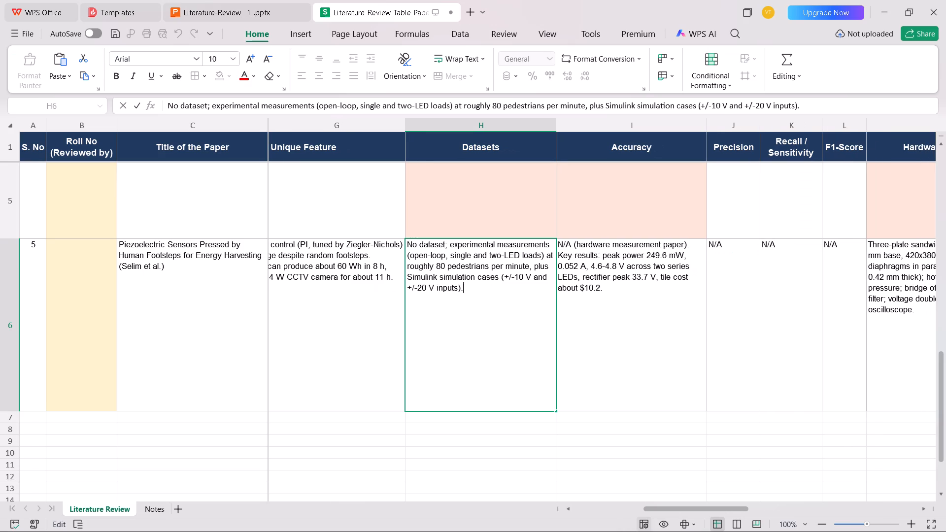
pyautogui.doubleClick(634, 293)
pyautogui.hotkey('ctrl', 'a')
pyautogui.hotkey('ctrl', 'c')
pyautogui.hotkey('ctrl', 'c')
pyautogui.keyDown('ctrl'); pyautogui.click(634, 293); pyautogui.keyUp('ctrl')
pyautogui.hotkey('alt', 'Tab')
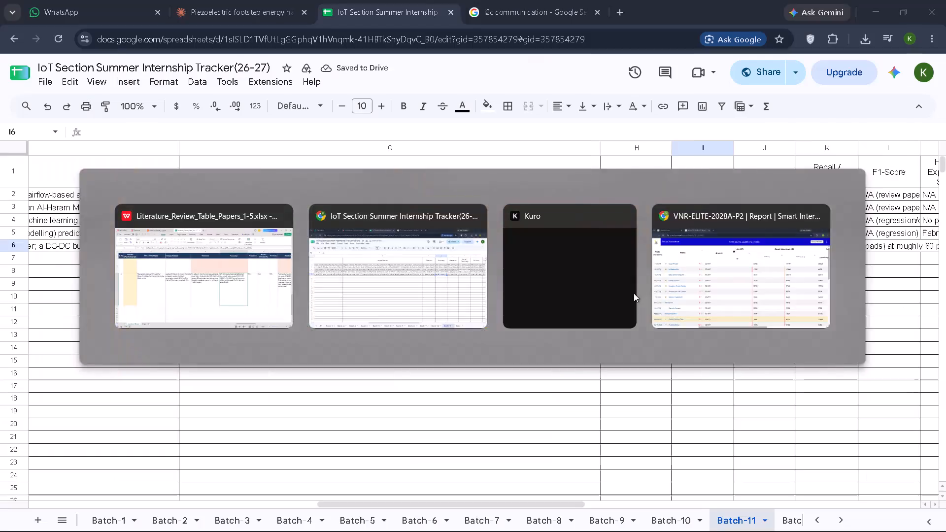
pyautogui.click(235, 126)
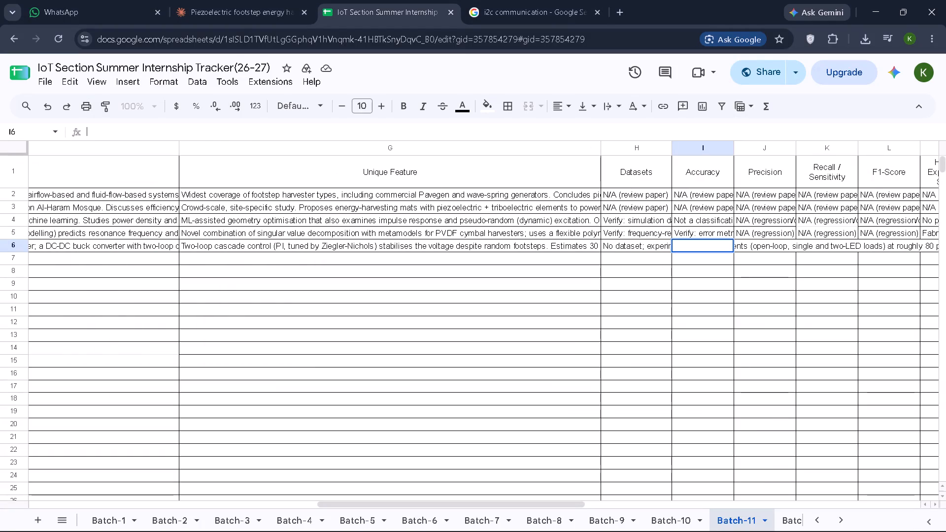
pyautogui.hotkey('ctrl', 'v')
pyautogui.click(606, 317)
# Copy paper 5's Precision entry, N/A, from the WPS workbook into cell J6 of the Batch-11 sheet.
pyautogui.click(751, 246)
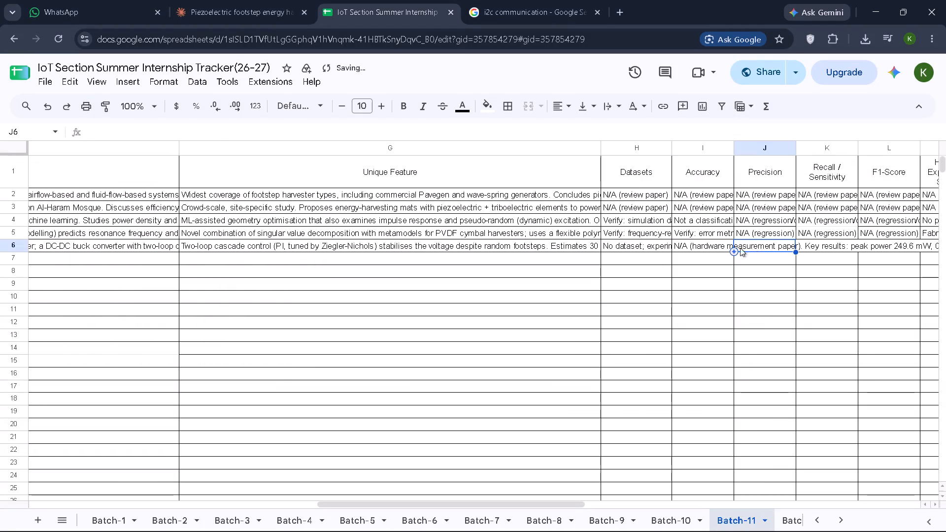
pyautogui.click(693, 250)
pyautogui.click(773, 248)
pyautogui.hotkey('alt', 'Tab')
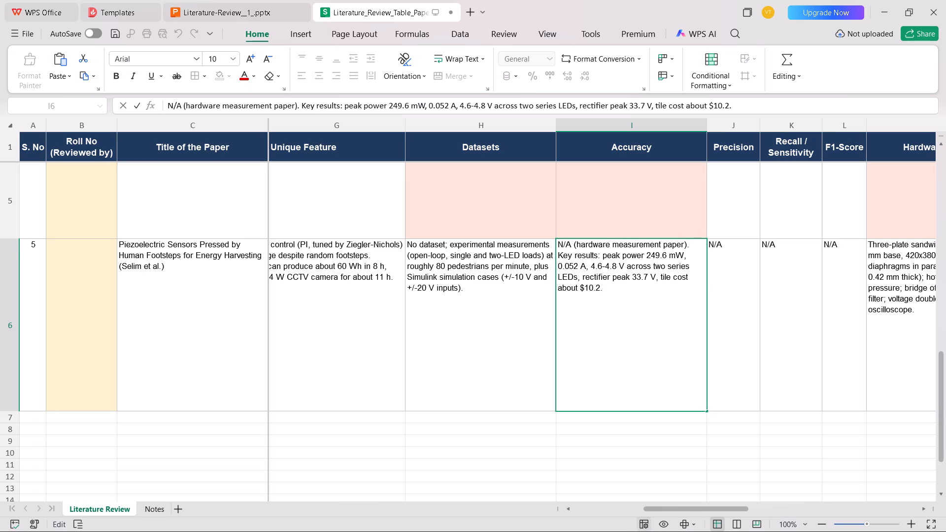
pyautogui.doubleClick(731, 257)
pyautogui.hotkey('ctrl', 'a')
pyautogui.hotkey('ctrl', 'c')
pyautogui.hotkey('ctrl', 'c')
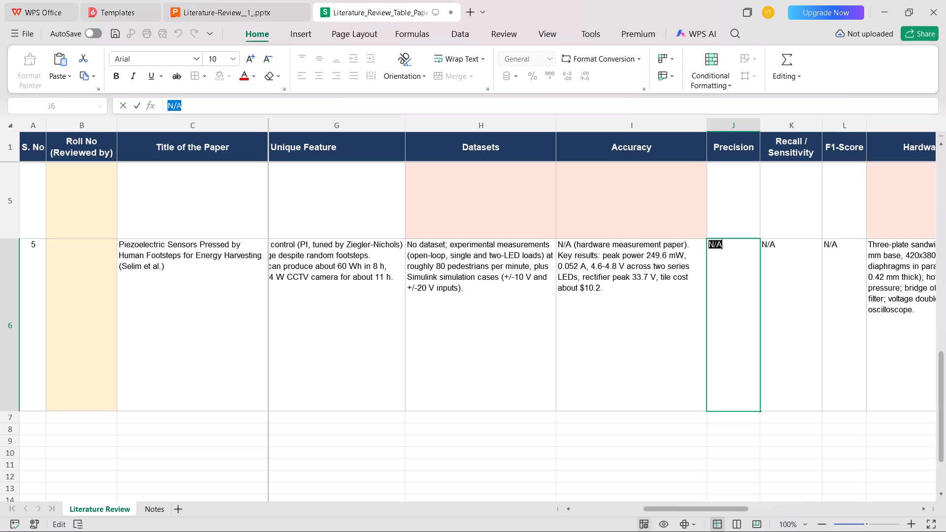
pyautogui.click(731, 257)
pyautogui.hotkey('alt', 'Tab')
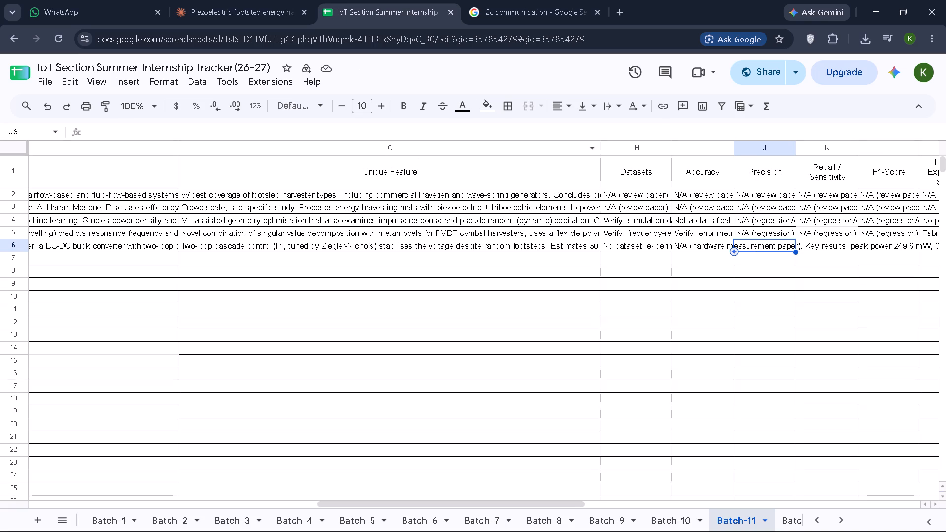
pyautogui.click(268, 127)
pyautogui.hotkey('ctrl', 'v')
# Fill paper 5's Recall / Sensitivity and F1-Score cells, K6 and L6, with the same copied N/A.
pyautogui.click(833, 248)
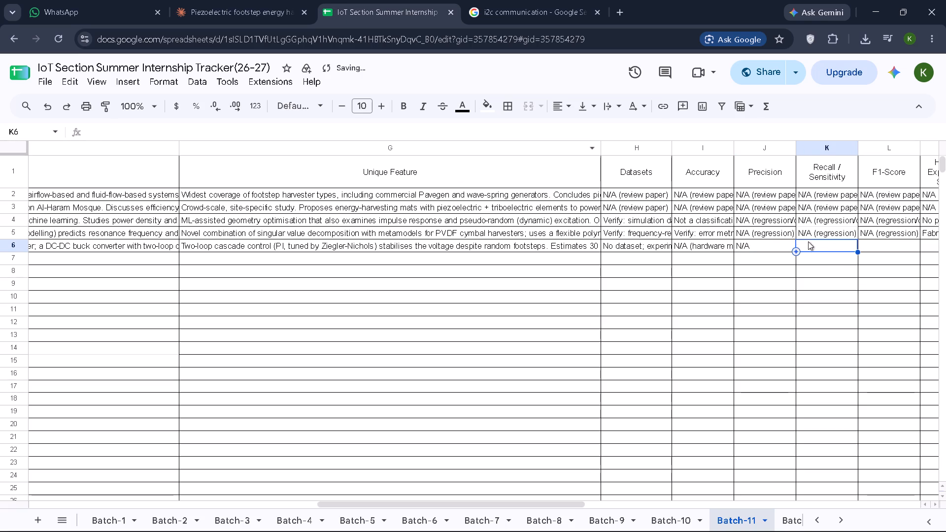
pyautogui.click(360, 130)
pyautogui.hotkey('ctrl', 'v')
pyautogui.click(896, 248)
pyautogui.click(287, 127)
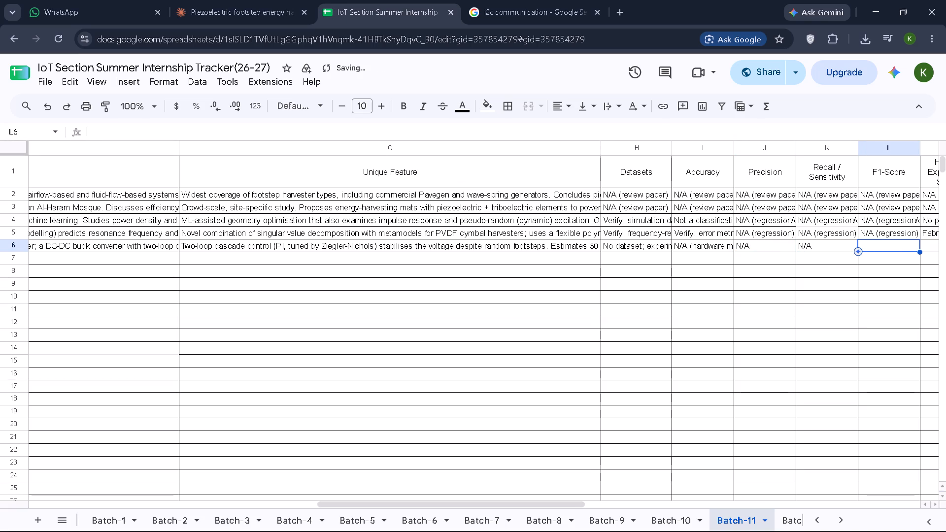
pyautogui.hotkey('ctrl', 'v')
# Copy paper 5's Hardware Experimental Settings text about the three-plate sandwich tile from the WPS workbook into cell M6 of Batch-11.
pyautogui.hscroll(-3, 573, 271)
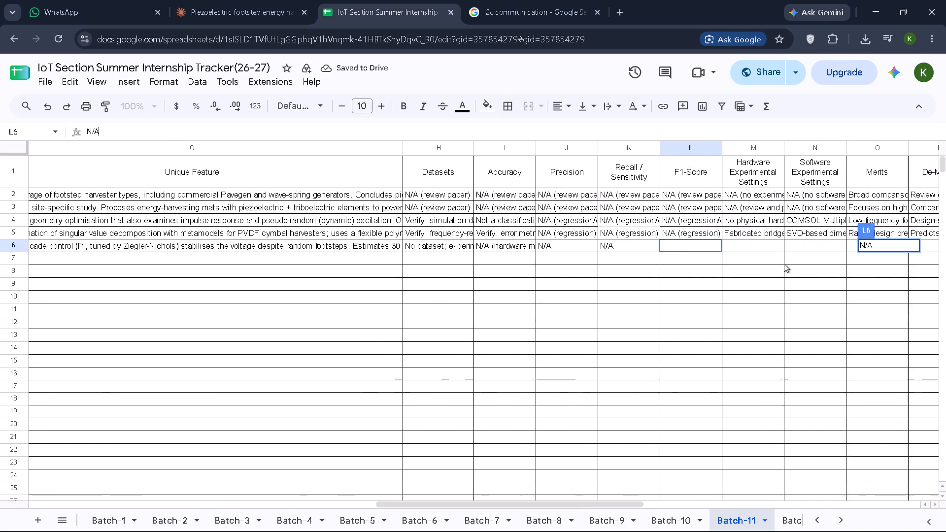
pyautogui.hscroll(-2, 784, 264)
pyautogui.click(728, 246)
pyautogui.hotkey('alt', 'Tab')
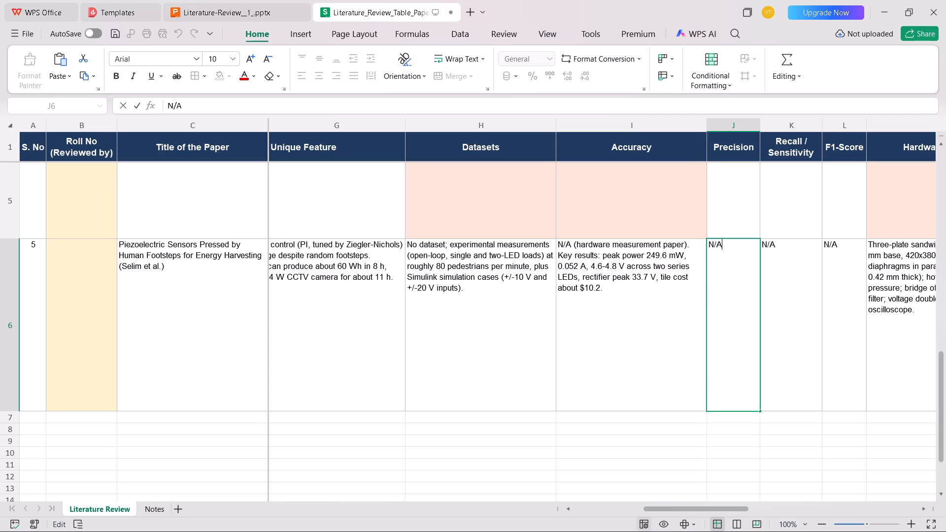
pyautogui.hscroll(-5, 830, 280)
pyautogui.doubleClick(831, 280)
pyautogui.hotkey('ctrl', 'a')
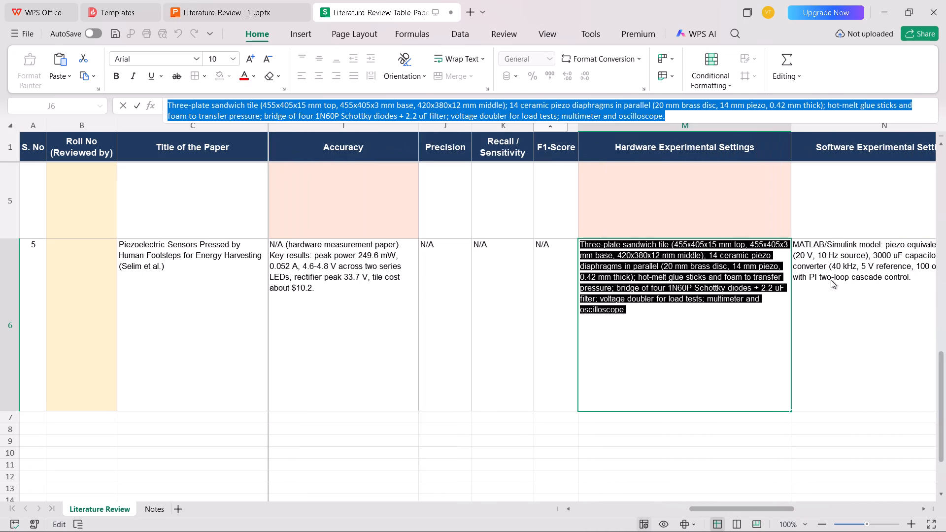
pyautogui.hotkey('ctrl', 'c')
pyautogui.hotkey('ctrl', 'c')
pyautogui.hscroll(-6, 802, 306)
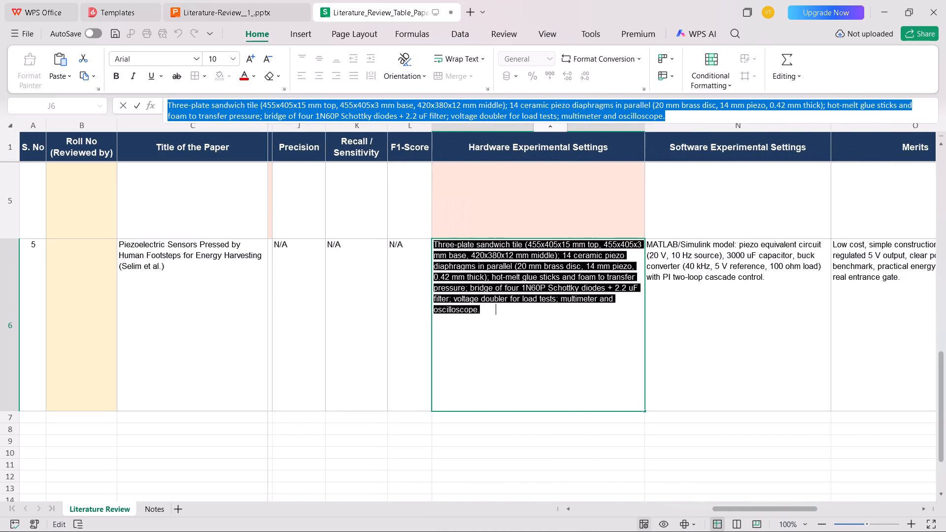
pyautogui.doubleClick(734, 271)
pyautogui.hotkey('alt', 'Tab')
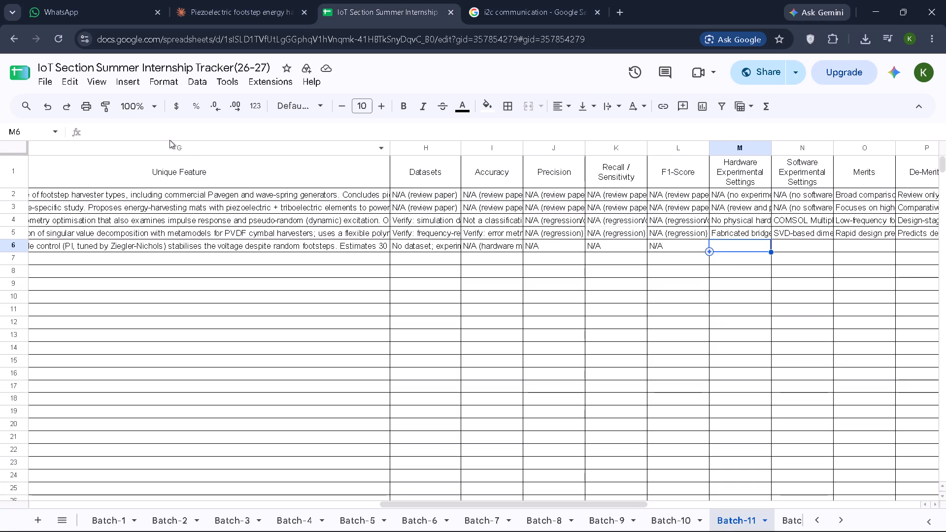
pyautogui.click(167, 136)
pyautogui.hotkey('ctrl', 'v')
pyautogui.click(705, 344)
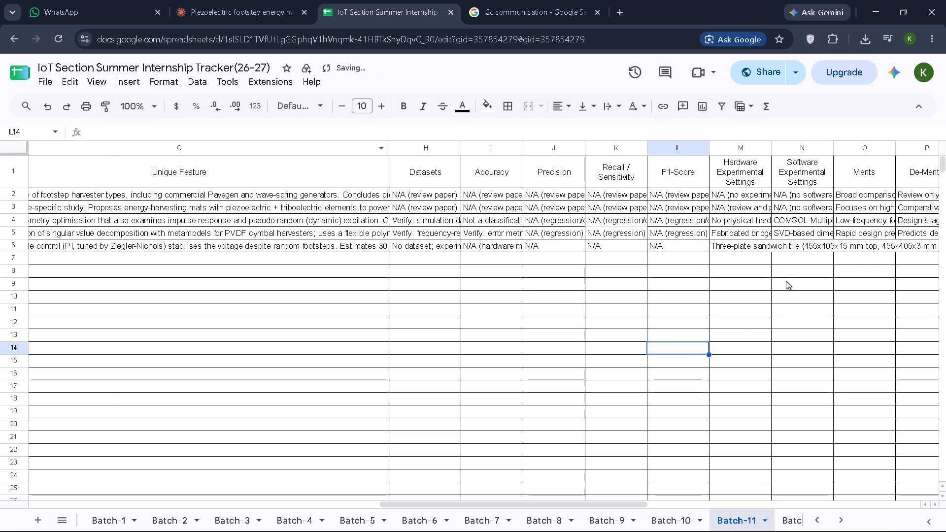
# Copy paper 5's Software Experimental Settings text about the MATLAB/Simulink model from the WPS workbook into cell N6 of Batch-11.
pyautogui.click(786, 240)
pyautogui.click(777, 244)
pyautogui.hotkey('alt', 'Tab')
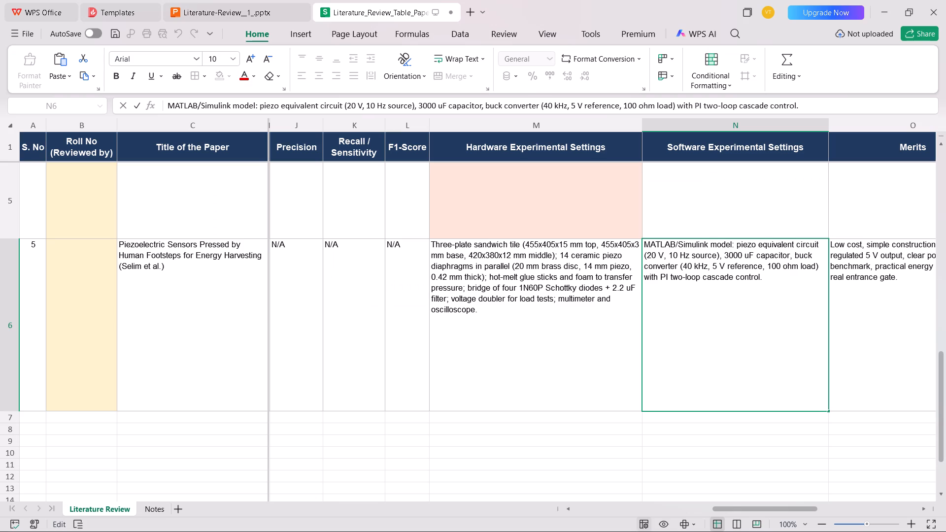
pyautogui.click(712, 262)
pyautogui.hotkey('ctrl', 'a')
pyautogui.hotkey('ctrl', 'c')
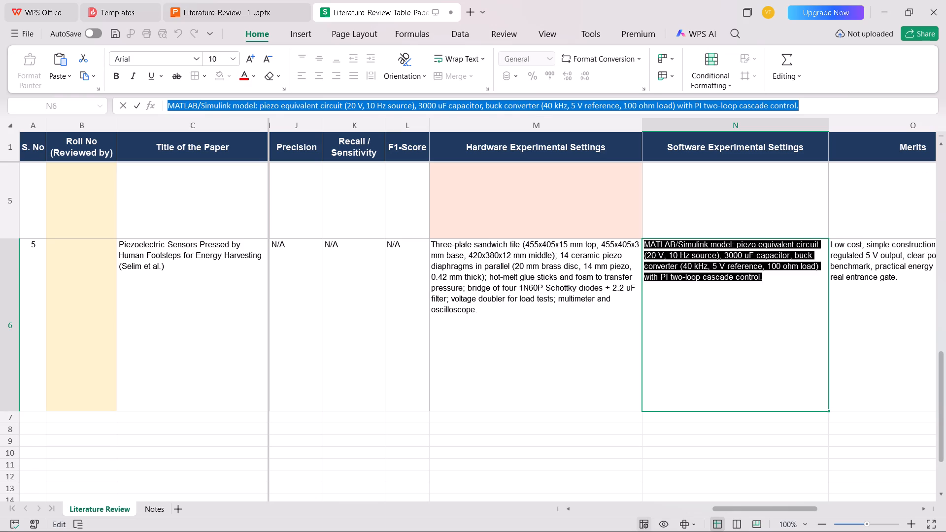
pyautogui.click(717, 326)
pyautogui.hscroll(-4, 717, 326)
pyautogui.hotkey('alt', 'Tab')
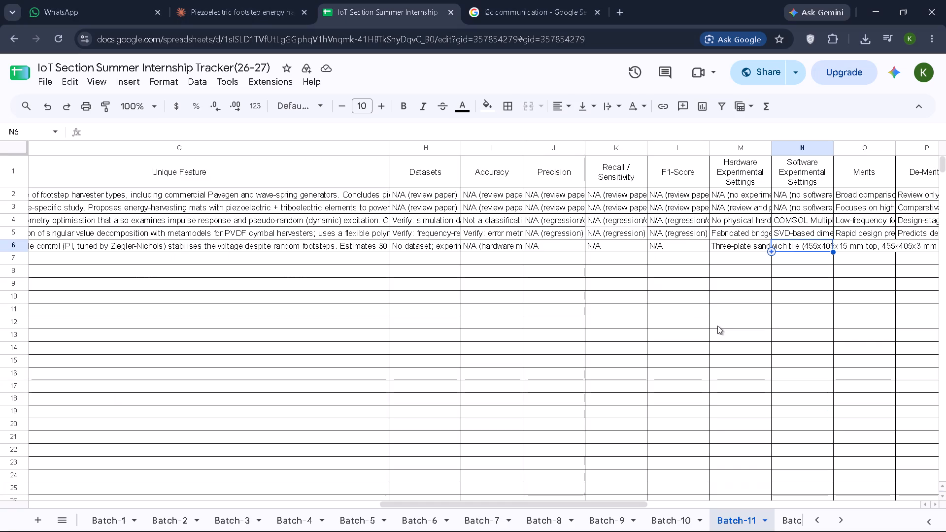
pyautogui.click(138, 133)
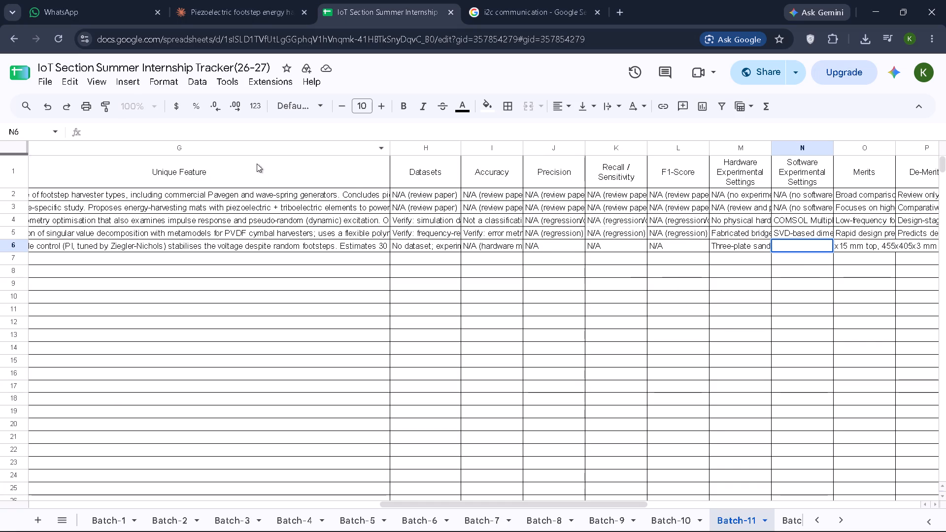
pyautogui.hotkey('ctrl', 'v')
pyautogui.hscroll(-1, 727, 261)
pyautogui.click(705, 294)
# Copy paper 5's Merits text, beginning Low cost, simple construction, from the WPS workbook into cell O6 of the Batch-11 sheet.
pyautogui.click(796, 246)
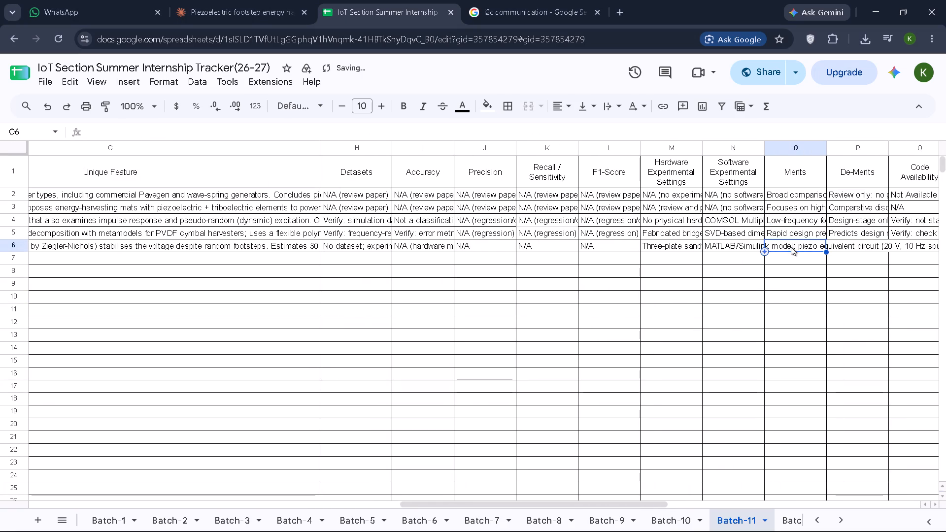
pyautogui.hotkey('alt', 'Tab')
pyautogui.hscroll(-2, 795, 297)
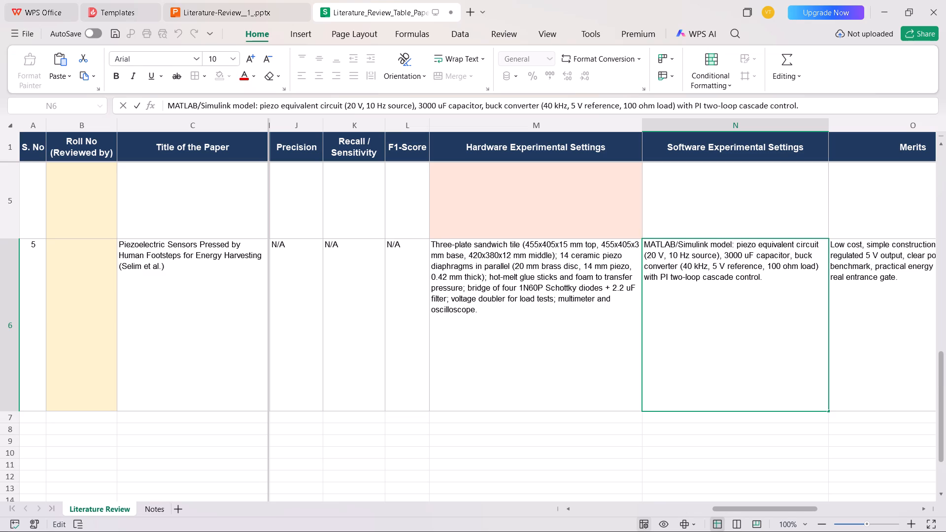
pyautogui.hscroll(-2, 797, 294)
pyautogui.doubleClick(845, 268)
pyautogui.click(816, 274)
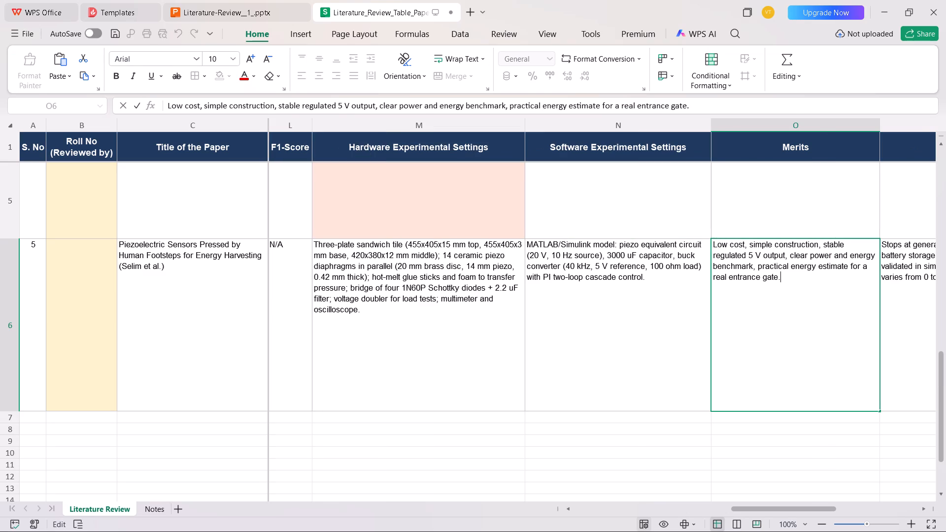
pyautogui.hotkey('ctrl', 'a')
pyautogui.hotkey('ctrl', 'c')
pyautogui.hotkey('ctrl', 'c')
pyautogui.hotkey('alt', 'Tab')
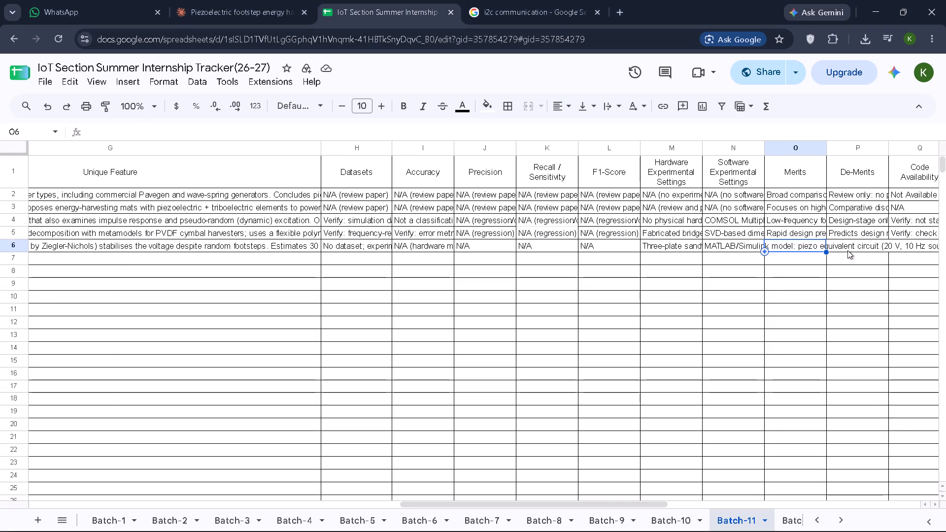
pyautogui.click(173, 129)
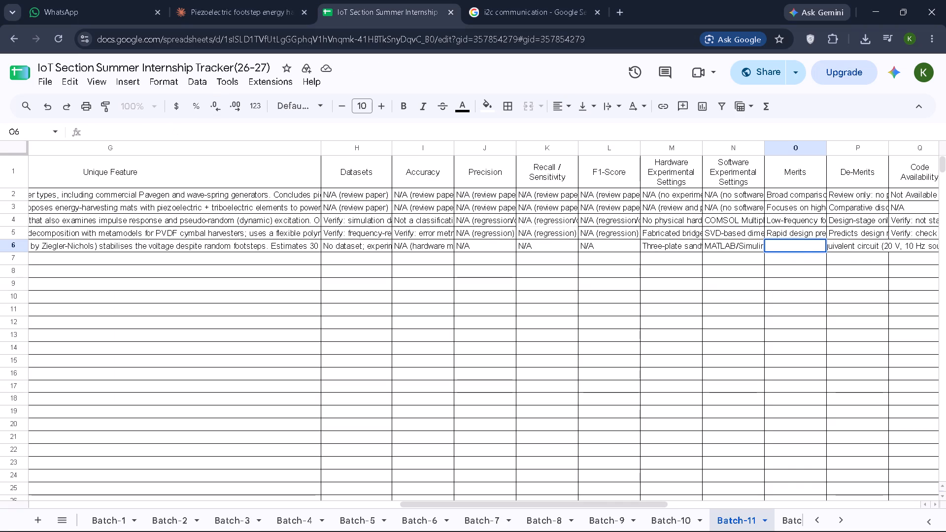
pyautogui.hotkey('ctrl', 'v')
pyautogui.click(701, 326)
# Copy paper 5's De-Merits text, beginning Stops at generation and an LED demo, from the WPS workbook into cell P6 of Batch-11.
pyautogui.click(856, 245)
pyautogui.hotkey('alt', 'Tab')
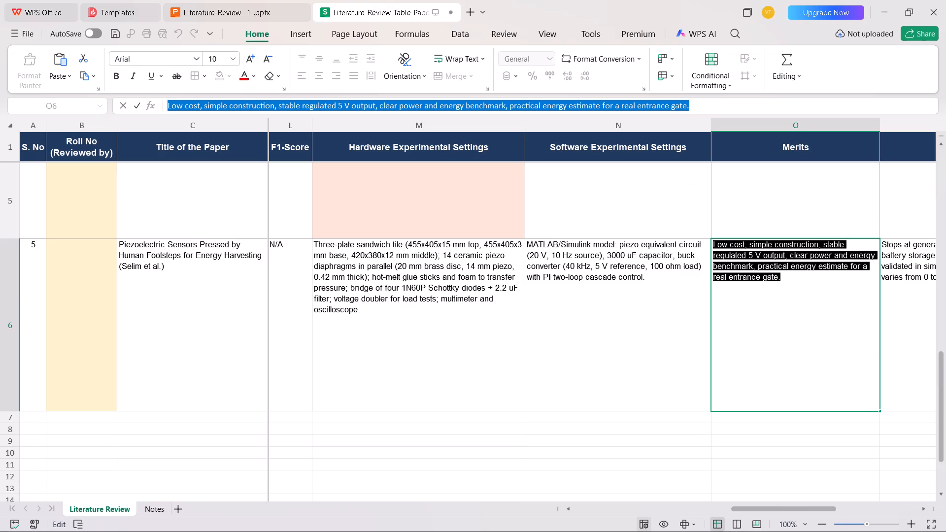
pyautogui.hscroll(-6, 785, 259)
pyautogui.doubleClick(908, 260)
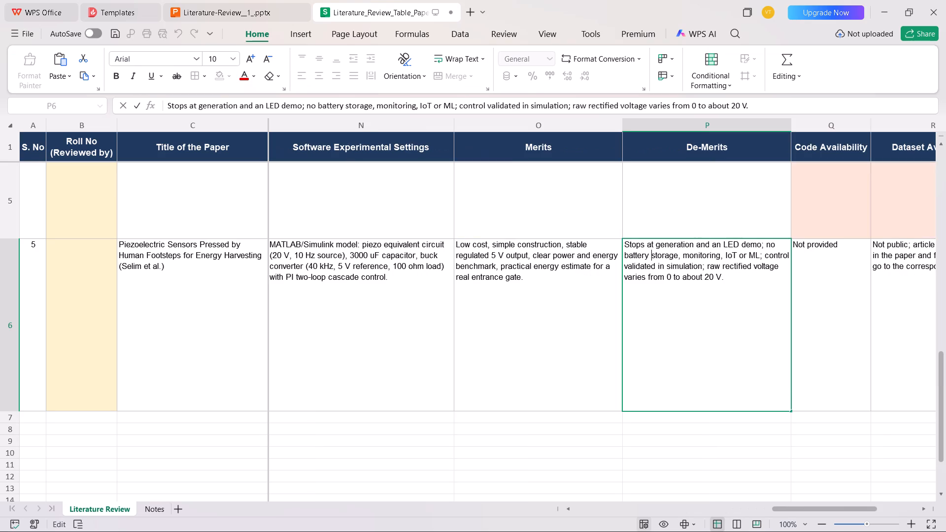
pyautogui.click(717, 280)
pyautogui.hotkey('ctrl', 'a')
pyautogui.hotkey('ctrl', 'c')
pyautogui.hotkey('ctrl', 'c')
pyautogui.keyDown('ctrl'); pyautogui.click(717, 280); pyautogui.keyUp('ctrl')
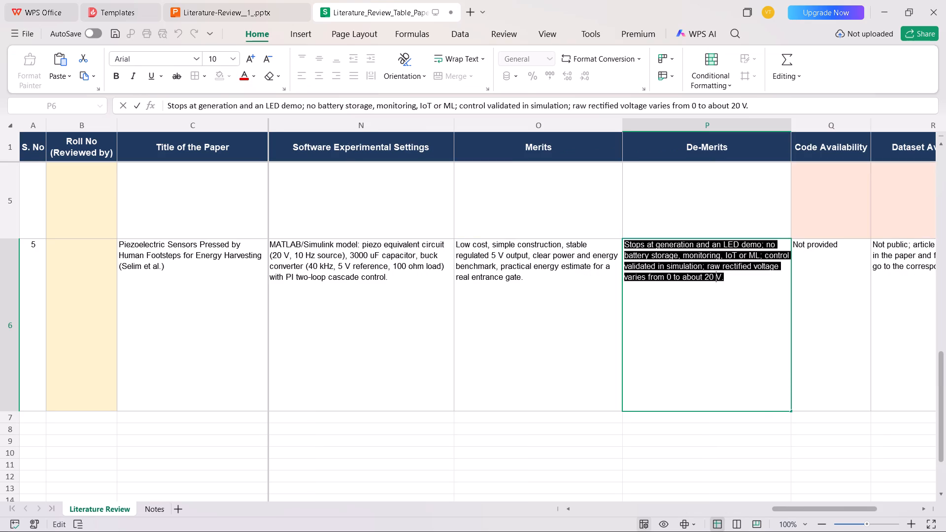
pyautogui.hotkey('alt', 'Tab')
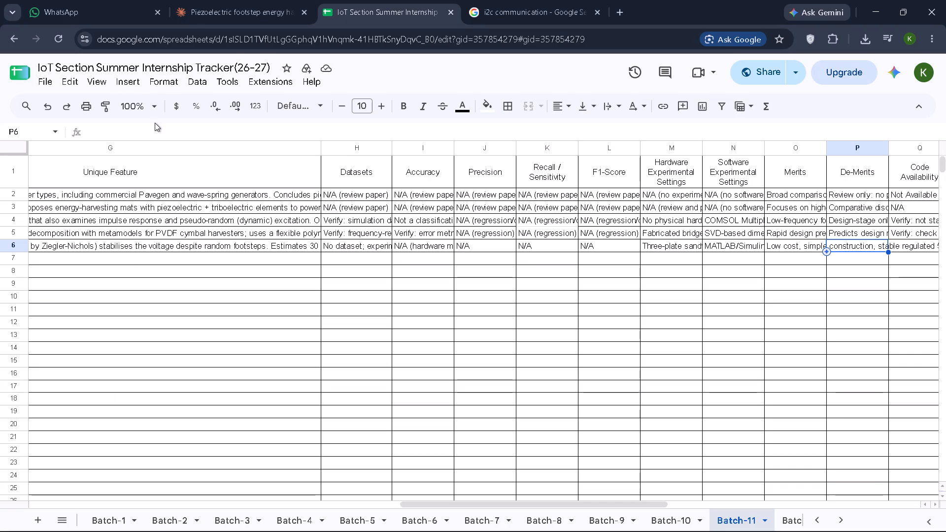
pyautogui.click(155, 123)
pyautogui.click(149, 126)
pyautogui.hotkey('ctrl', 'v')
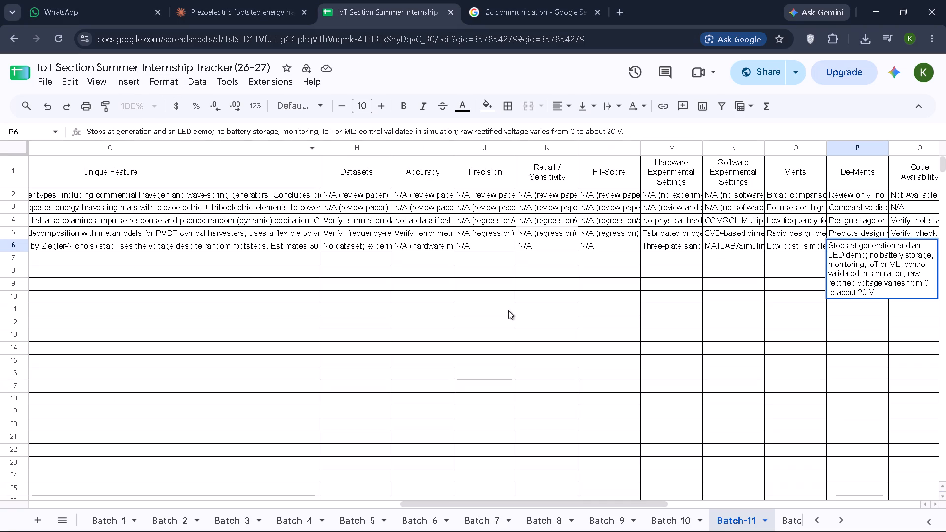
pyautogui.click(508, 310)
# Copy paper 5's Code Availability entry, Not provided, from the WPS workbook into cell Q6 of the Batch-11 sheet.
pyautogui.hscroll(-4, 714, 270)
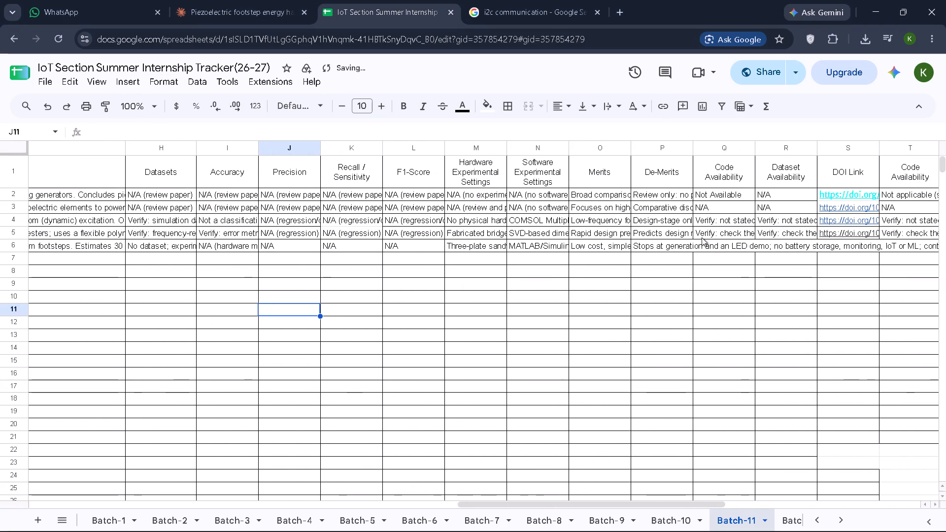
pyautogui.click(703, 238)
pyautogui.click(711, 246)
pyautogui.hotkey('alt', 'Tab')
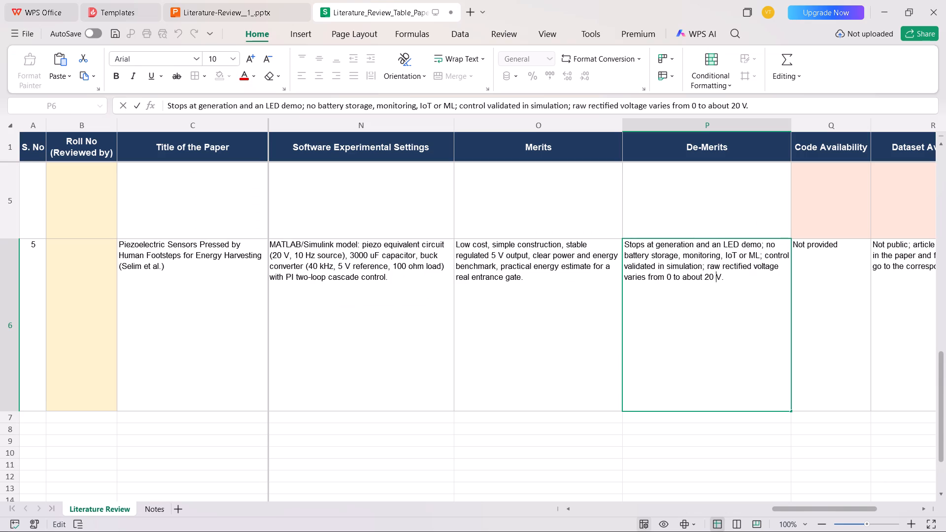
pyautogui.doubleClick(822, 253)
pyautogui.hotkey('ctrl', 'a')
pyautogui.hotkey('ctrl', 'c')
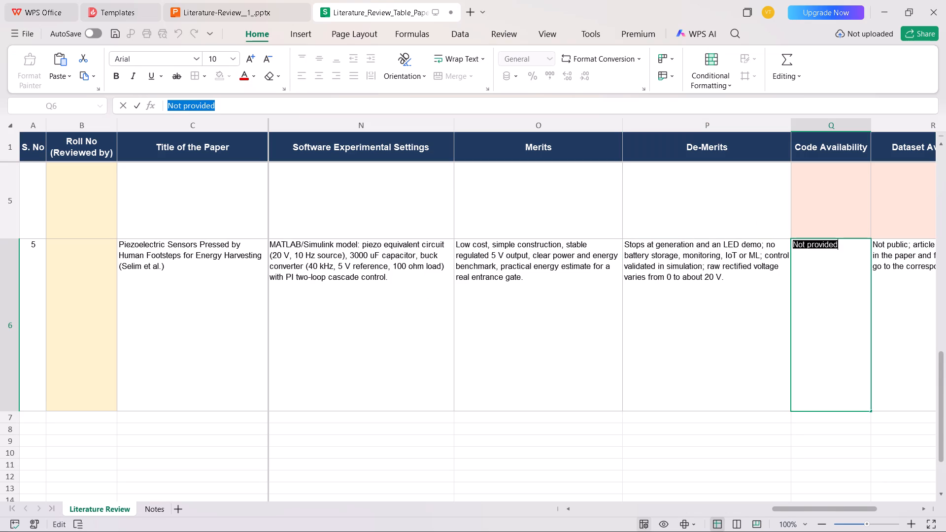
pyautogui.click(830, 282)
pyautogui.hscroll(-4, 830, 282)
pyautogui.doubleClick(889, 275)
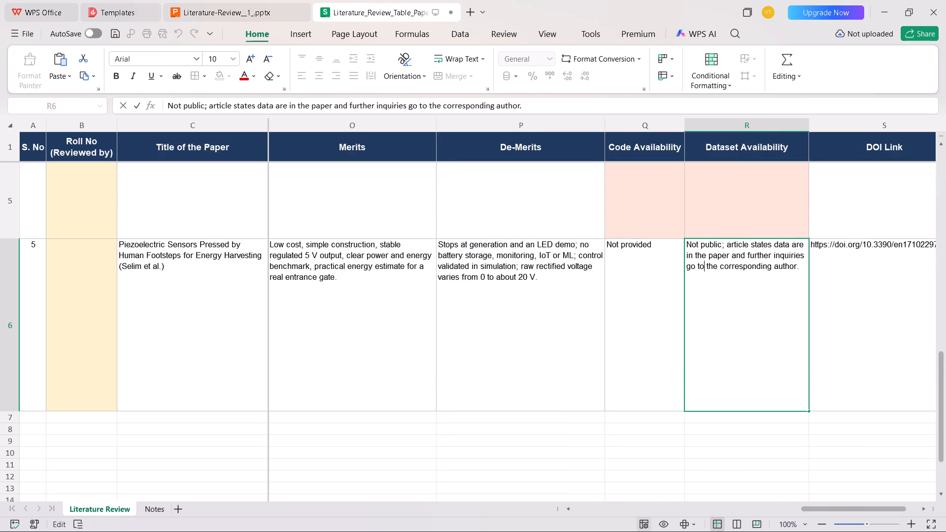
pyautogui.hotkey('alt', 'Tab')
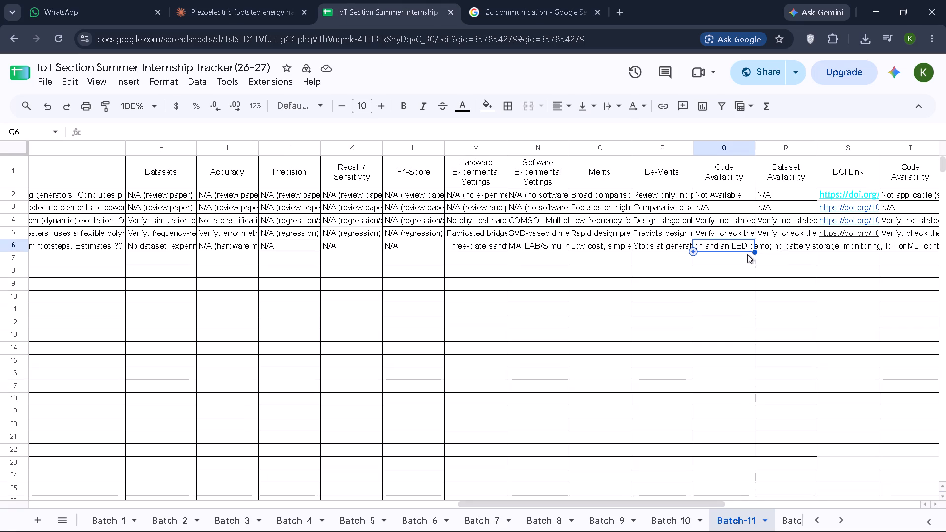
pyautogui.click(222, 131)
pyautogui.hotkey('ctrl', 'v')
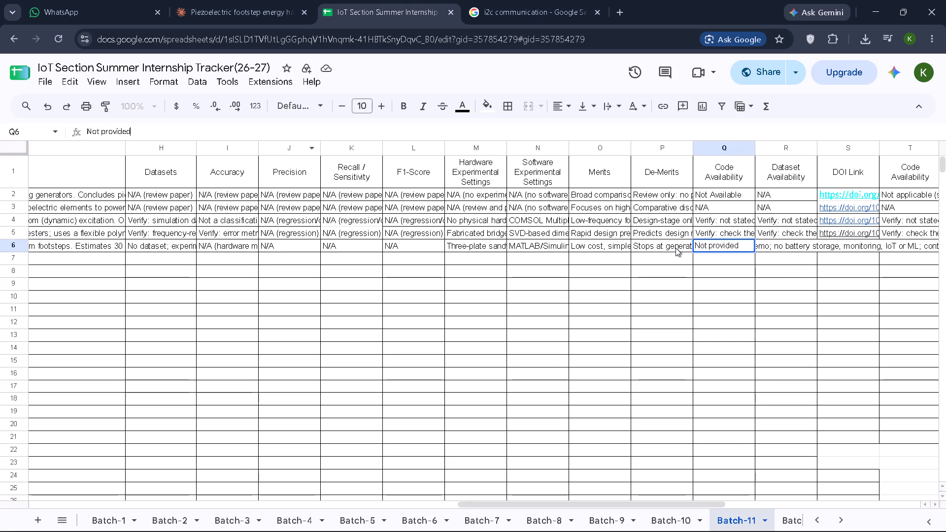
pyautogui.click(787, 275)
# Paste the same Not provided entry into the second Code Availability column, cell T6 of Batch-11.
pyautogui.click(893, 242)
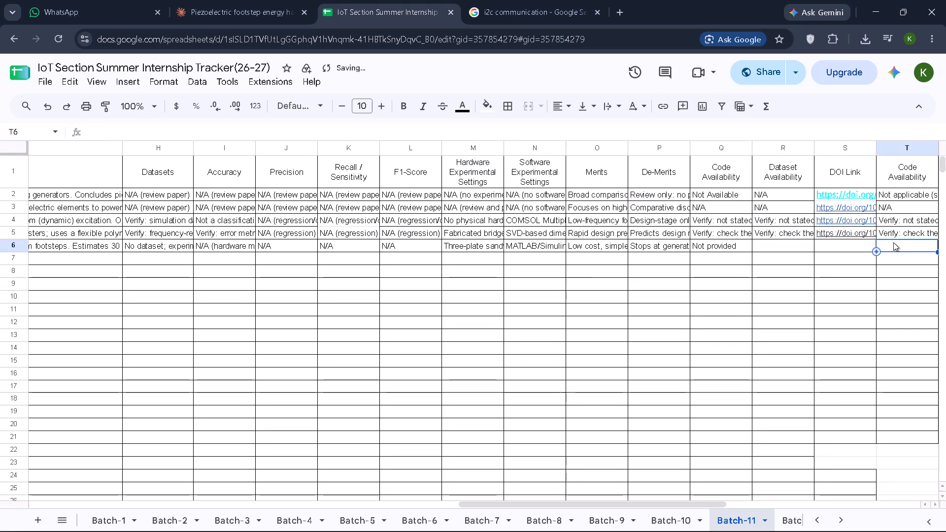
pyautogui.click(246, 127)
pyautogui.hotkey('ctrl', 'v')
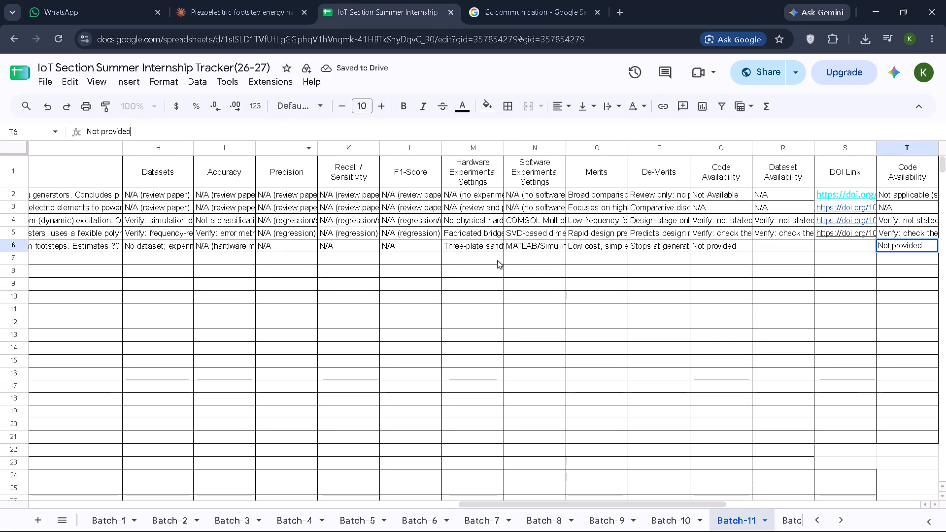
pyautogui.click(657, 316)
# Copy paper 5's Dataset Availability text, beginning Not public; article states data are in the paper, from the WPS workbook into cell R6 of Batch-11.
pyautogui.hotkey('alt', 'Tab')
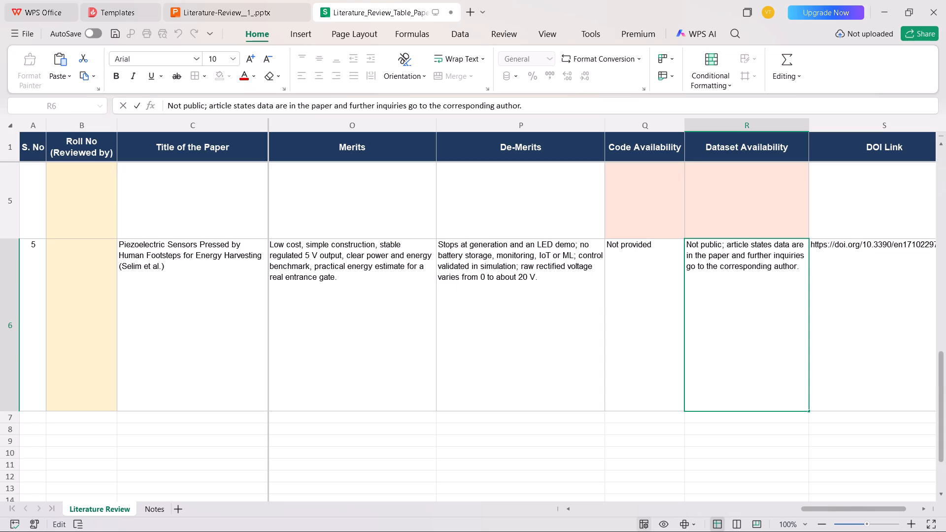
pyautogui.click(853, 264)
pyautogui.doubleClick(729, 274)
pyautogui.hotkey('ctrl', 'a')
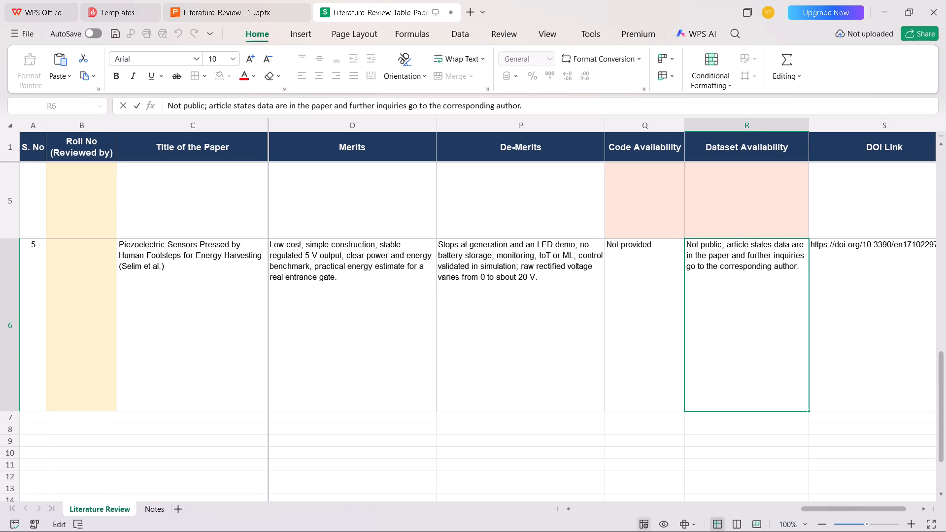
pyautogui.hotkey('ctrl', 'c')
pyautogui.hotkey('ctrl', 'c')
pyautogui.keyDown('ctrl'); pyautogui.click(729, 274); pyautogui.keyUp('ctrl')
pyautogui.hotkey('alt', 'Tab')
pyautogui.click(770, 242)
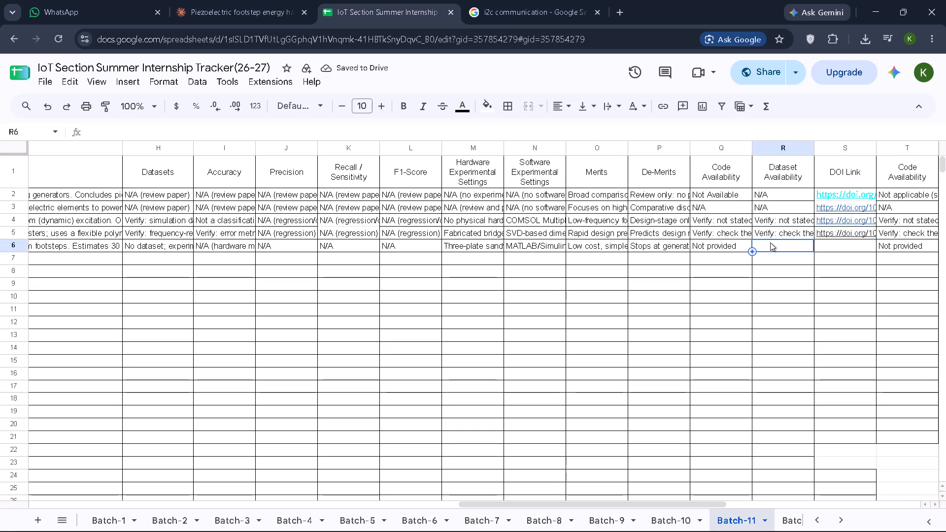
pyautogui.click(336, 130)
pyautogui.hotkey('ctrl', 'v')
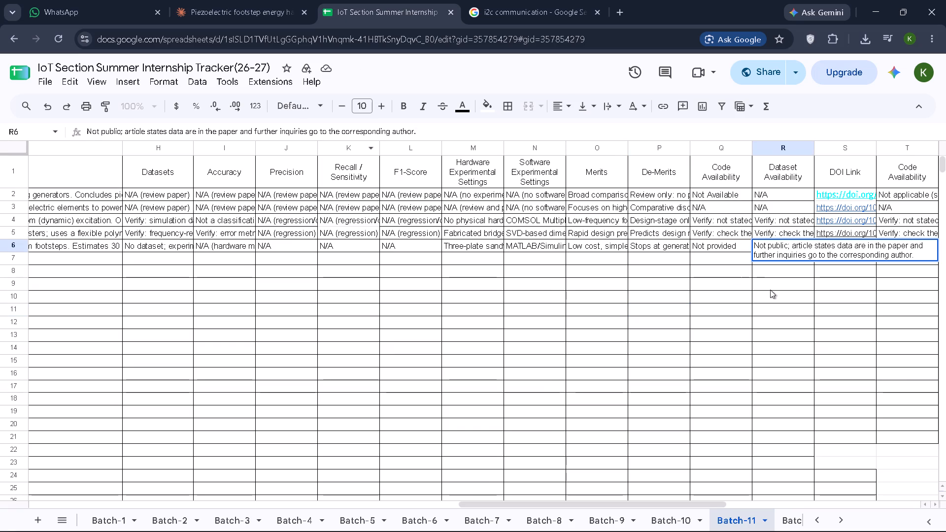
pyautogui.click(770, 290)
# Paste the same Dataset Availability text into the second Dataset Availability column, cell U6 of Batch-11.
pyautogui.hscroll(-3, 770, 290)
pyautogui.click(847, 246)
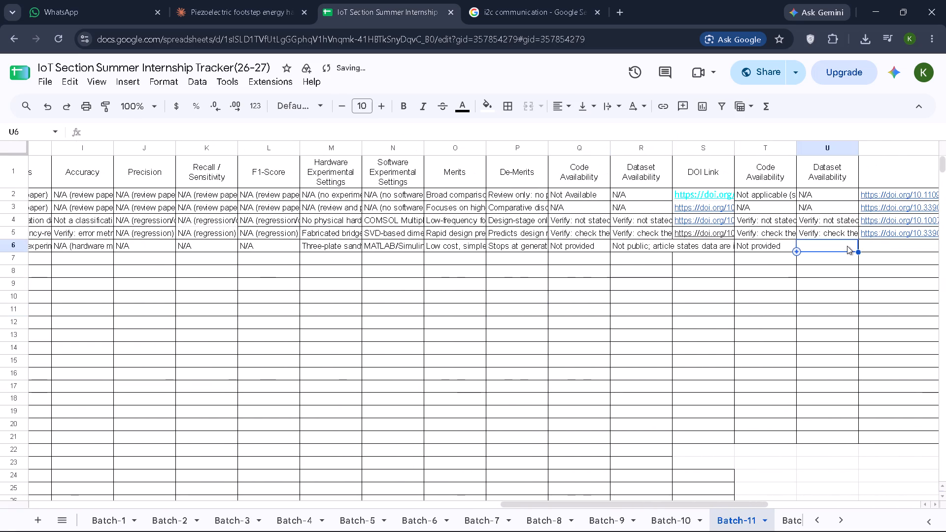
pyautogui.click(277, 127)
pyautogui.hotkey('ctrl', 'v')
pyautogui.click(522, 295)
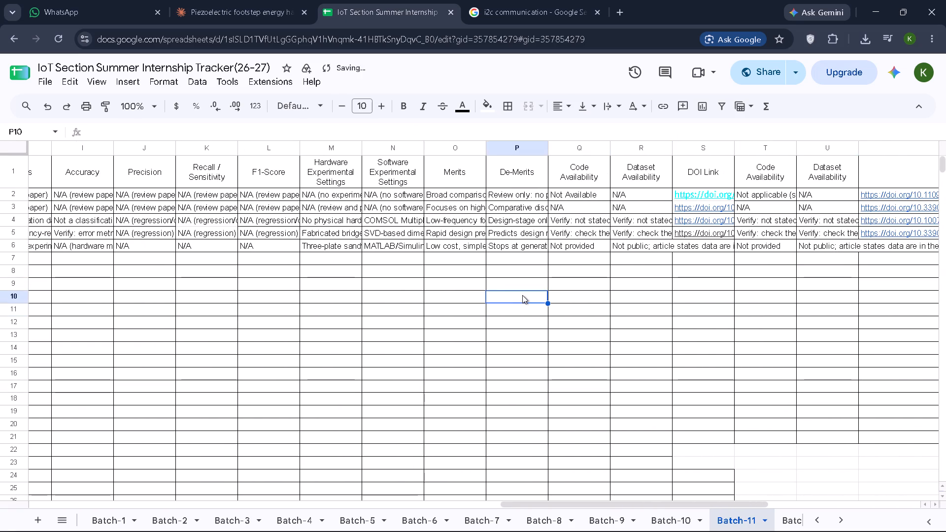
pyautogui.hotkey('alt', 'Tab')
pyautogui.click(850, 281)
pyautogui.hotkey('ctrl', 'a')
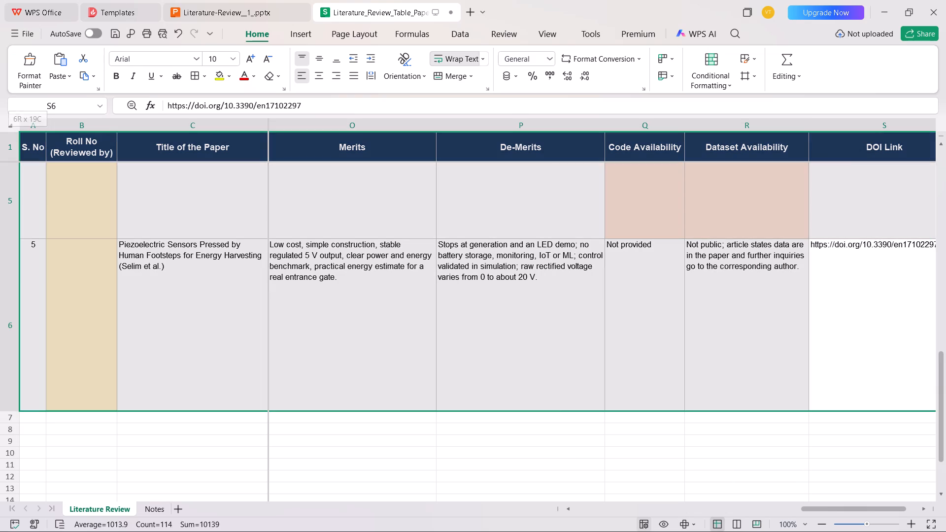
pyautogui.keyDown('ctrl'); pyautogui.doubleClick(850, 281); pyautogui.keyUp('ctrl')
pyautogui.hotkey('ctrl', 'a')
pyautogui.keyDown('ctrl'); pyautogui.doubleClick(850, 281); pyautogui.keyUp('ctrl')
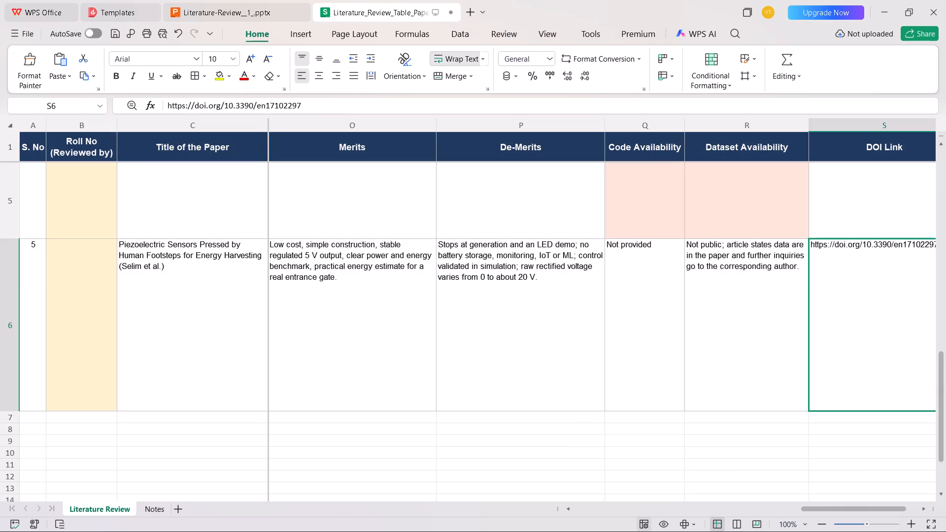
pyautogui.click(862, 266)
pyautogui.click(868, 253)
pyautogui.doubleClick(848, 259)
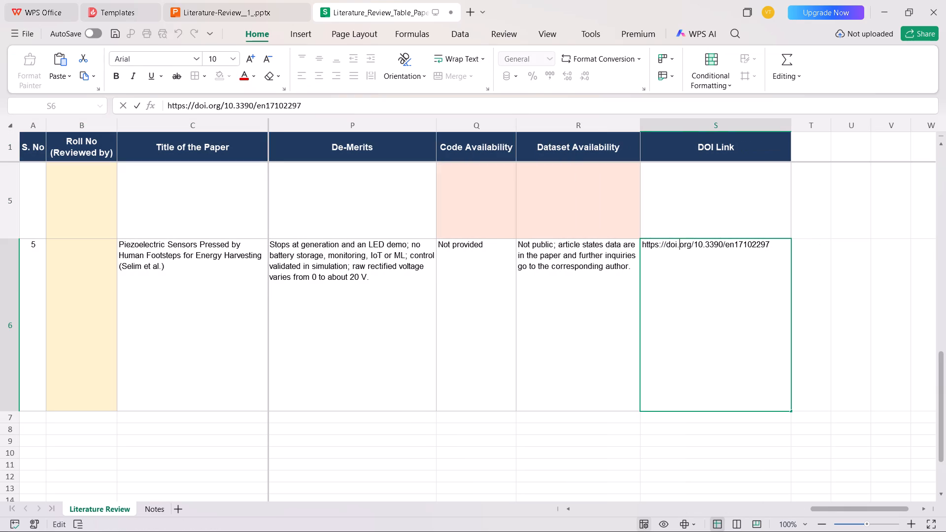
pyautogui.click(770, 262)
pyautogui.hotkey('ctrl', 'a')
pyautogui.hotkey('ctrl', 'c')
pyautogui.hotkey('ctrl', 'c')
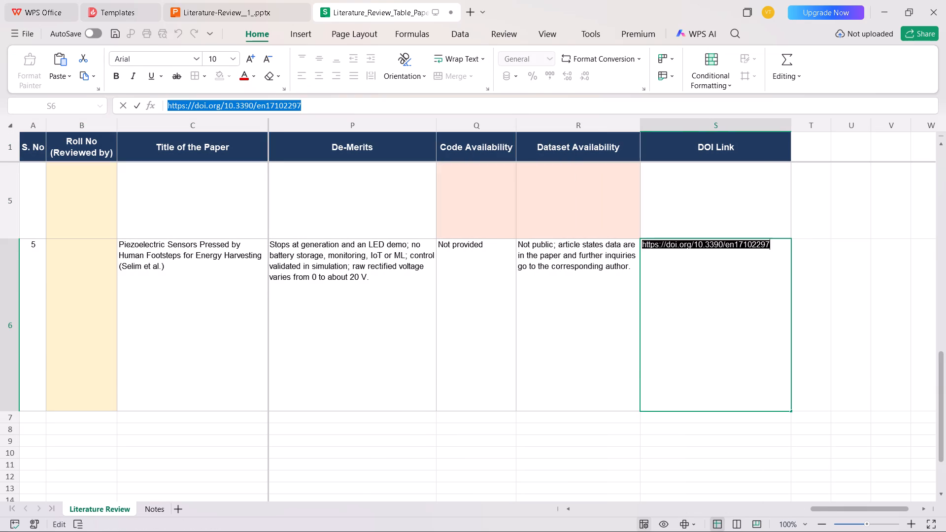
pyautogui.hotkey('alt', 'Tab')
pyautogui.click(722, 250)
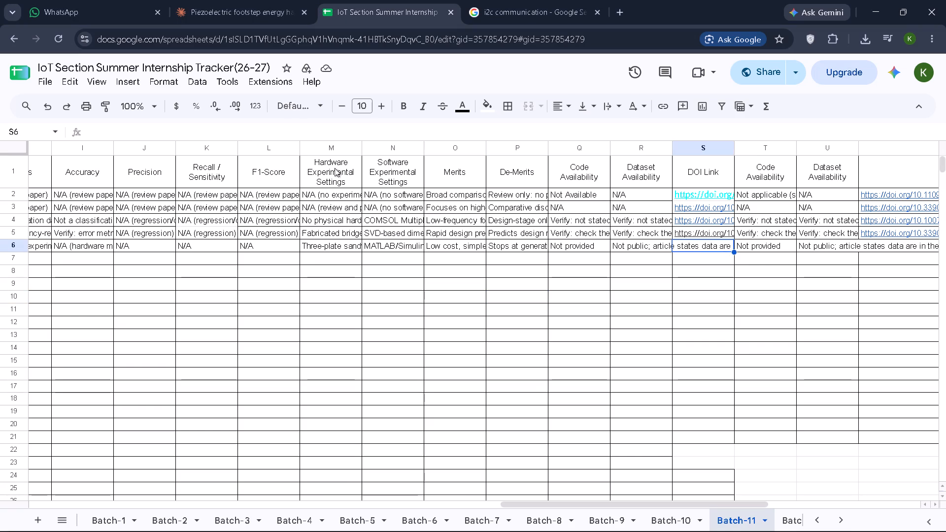
pyautogui.click(263, 135)
pyautogui.hotkey('ctrl', 'v')
pyautogui.click(608, 304)
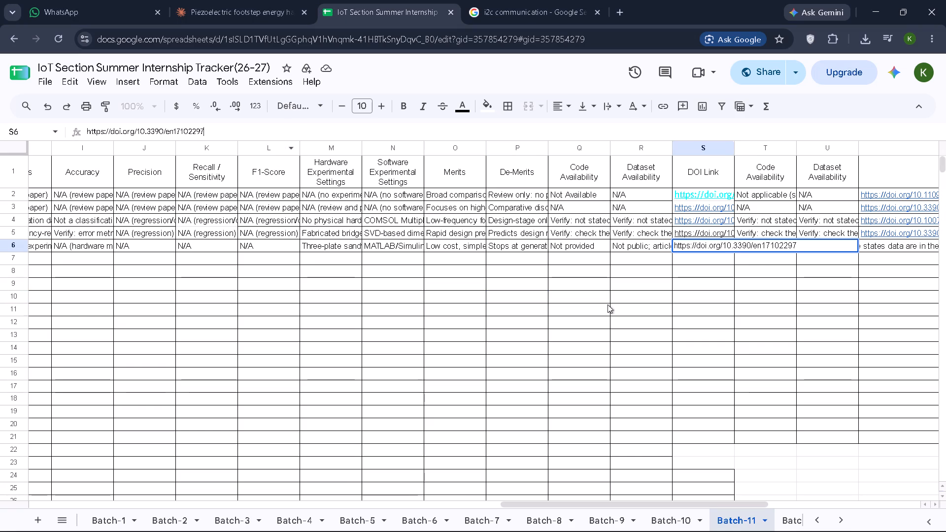
# Paste the same DOI link into the second DOI Link column, cell V6 of Batch-11.
pyautogui.hscroll(-2, 734, 274)
pyautogui.click(812, 245)
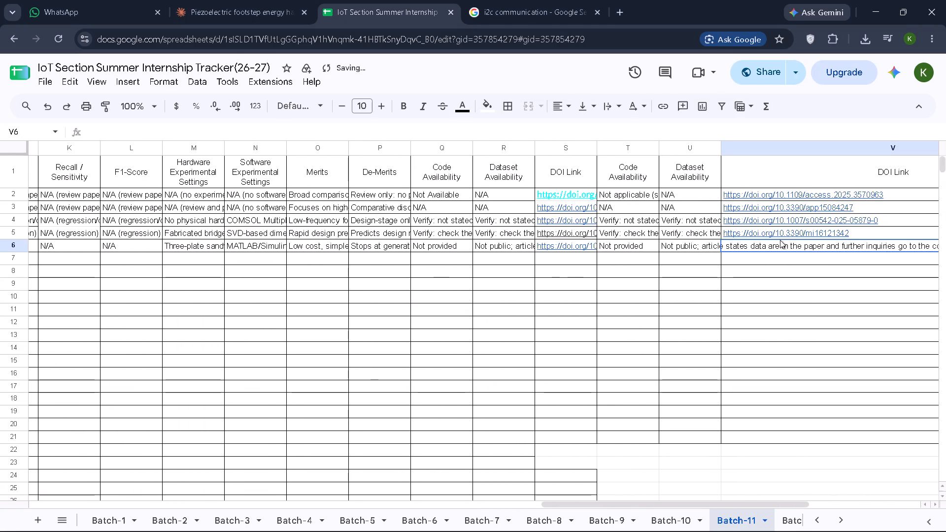
pyautogui.click(262, 129)
pyautogui.hotkey('ctrl', 'v')
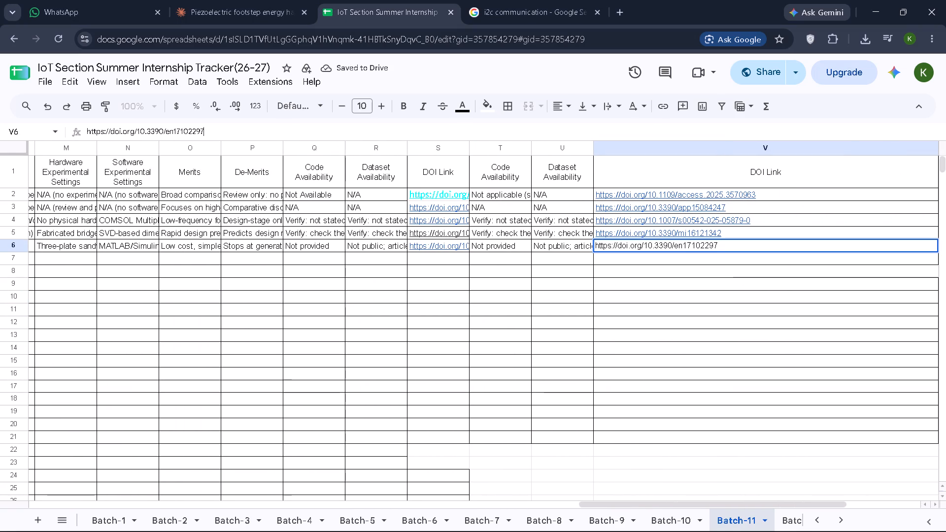
pyautogui.click(633, 453)
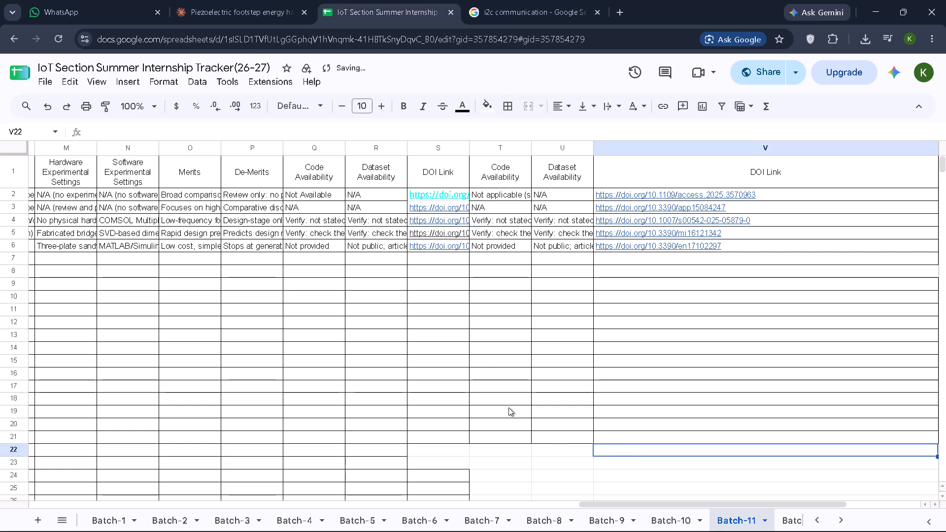
pyautogui.hscroll(13, 491, 400)
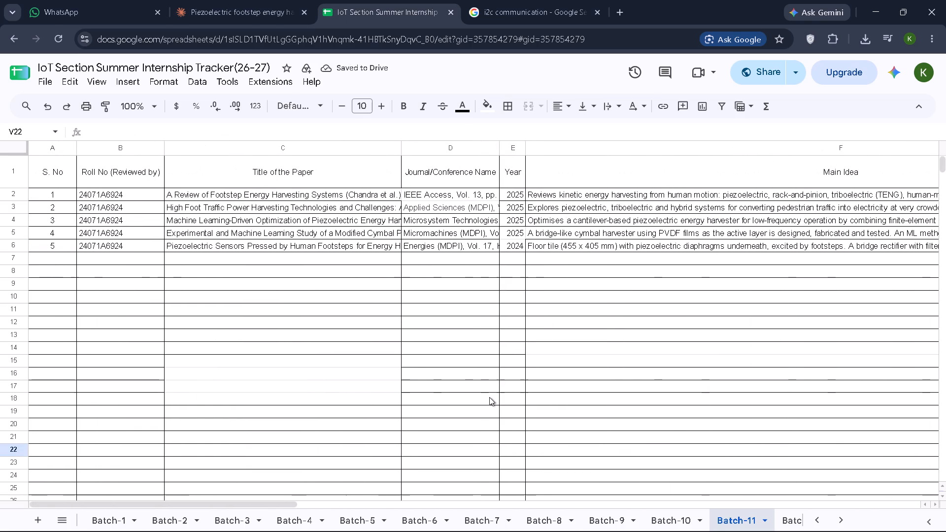
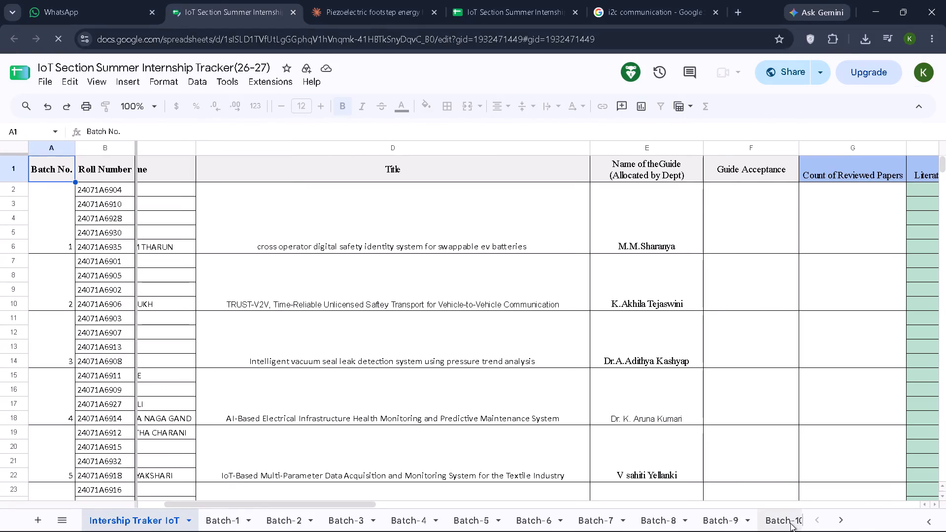
# Open the Batch-11 sheet in the reloaded internship tracker and review the transferred literature review entries.
pyautogui.hscroll(-1, 790, 523)
pyautogui.click(791, 520)
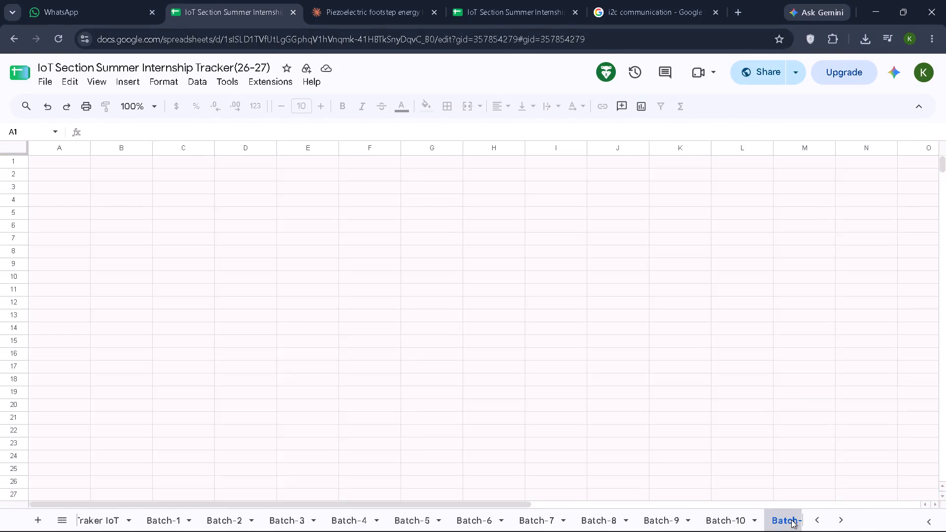